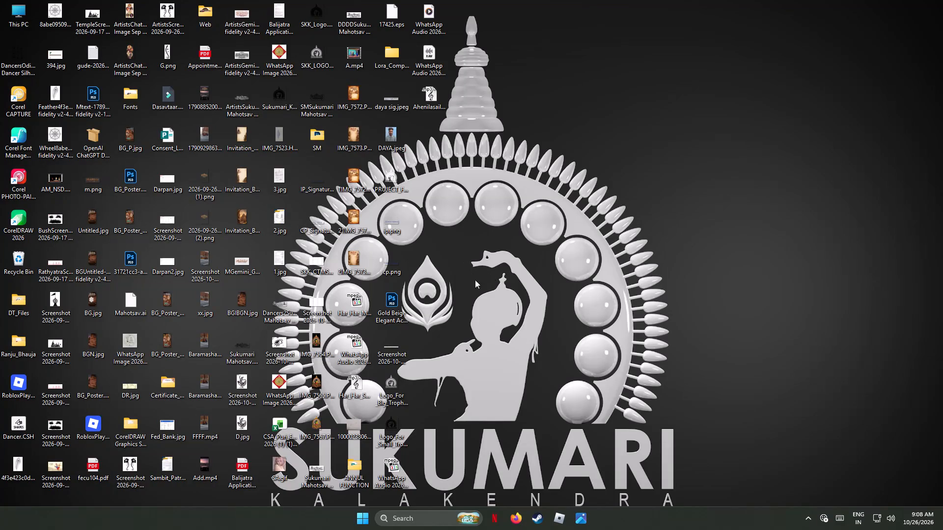
Open the Sukumari_Mahotsav folder inside SUKUMARI > Official on Disk-1 (F:).
{"action": "left_click_drag", "start_coordinate": [561, 1], "coordinate": [561, 6]}
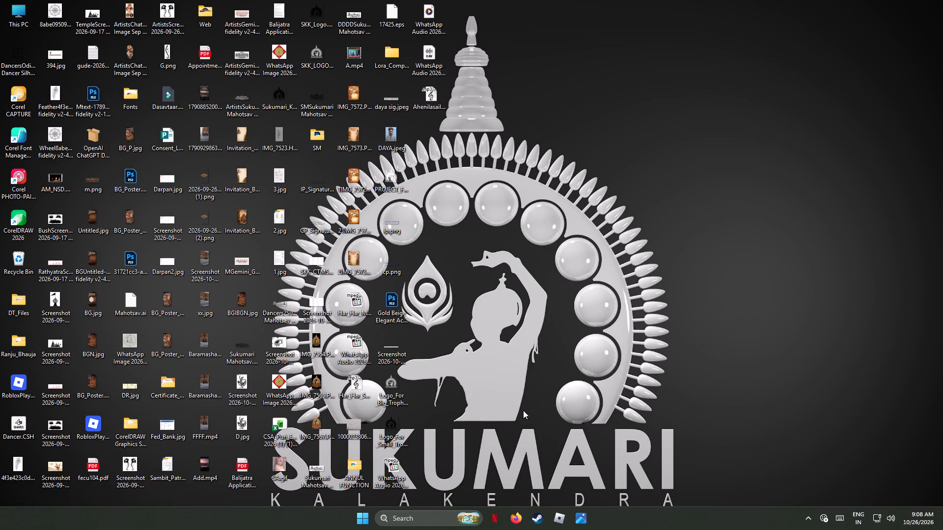
{"action": "double_click", "coordinate": [15, 15]}
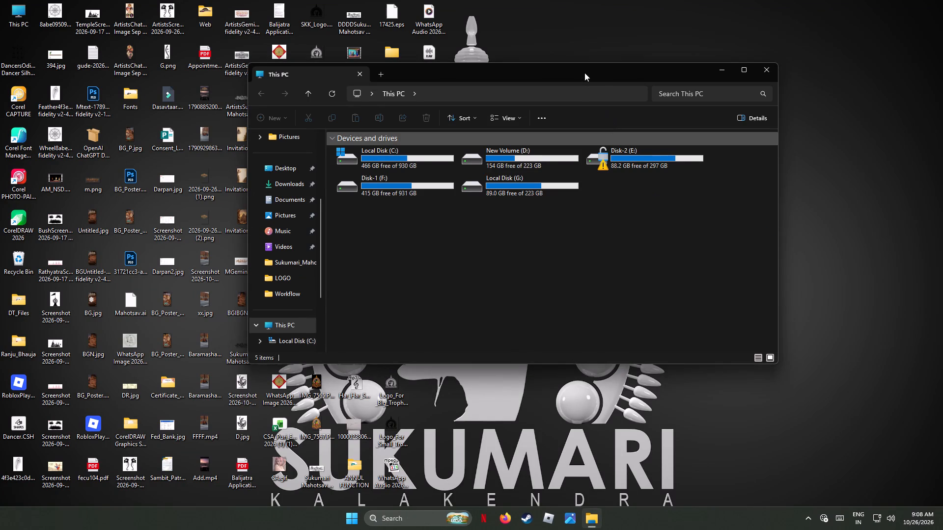
{"action": "left_click_drag", "start_coordinate": [584, 73], "coordinate": [624, 132]}
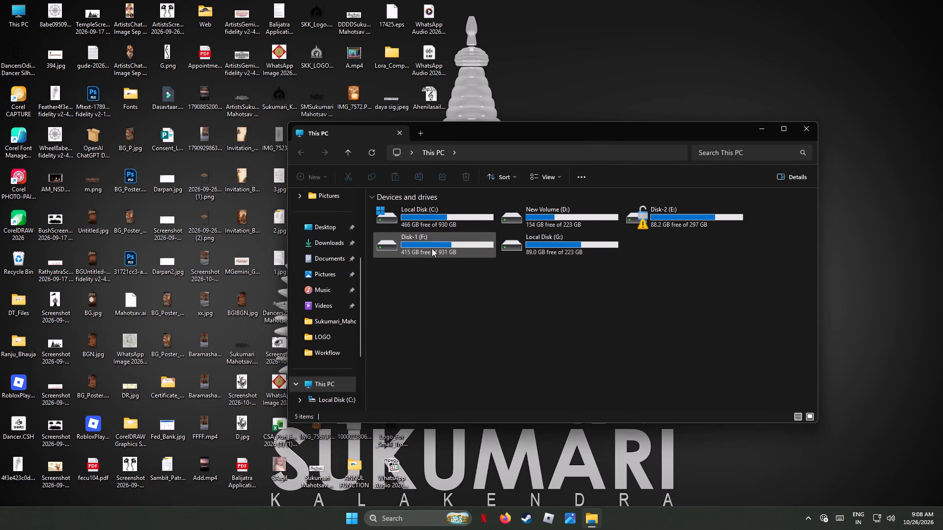
{"action": "double_click", "coordinate": [433, 246]}
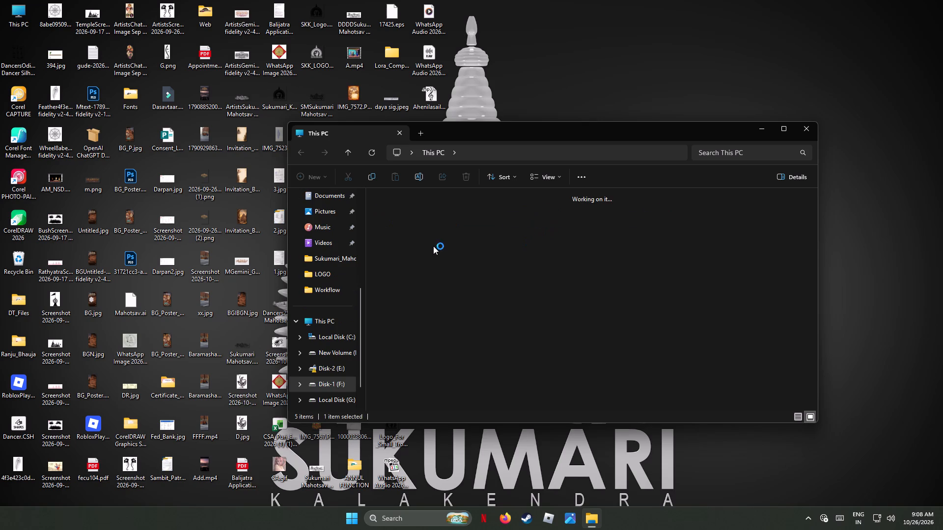
{"action": "scroll", "coordinate": [512, 301], "scroll_direction": "up", "scroll_amount": 1}
{"action": "scroll", "coordinate": [512, 301], "scroll_direction": "down", "scroll_amount": 6}
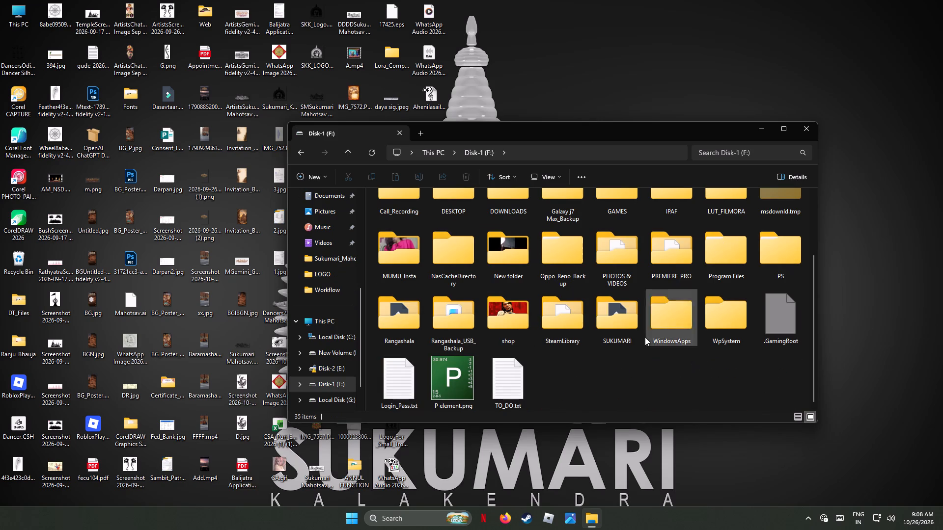
{"action": "double_click", "coordinate": [613, 321]}
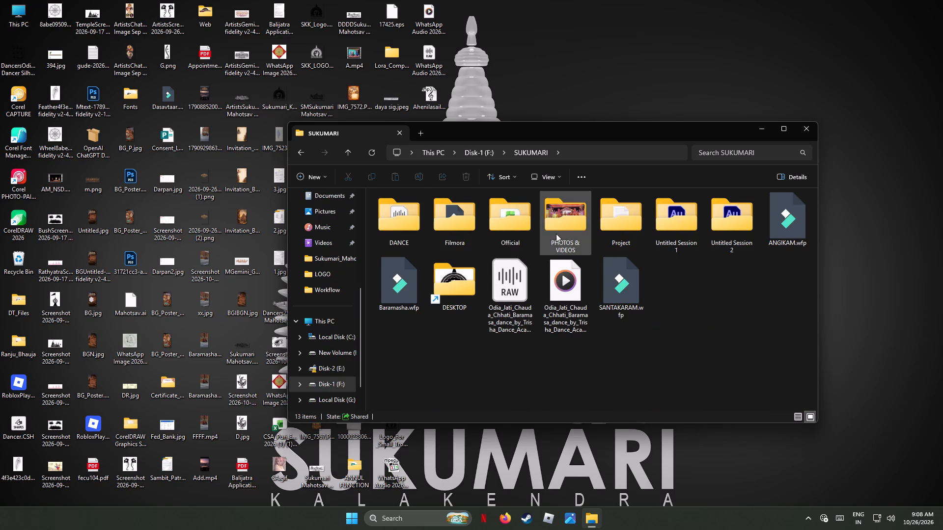
{"action": "double_click", "coordinate": [502, 220]}
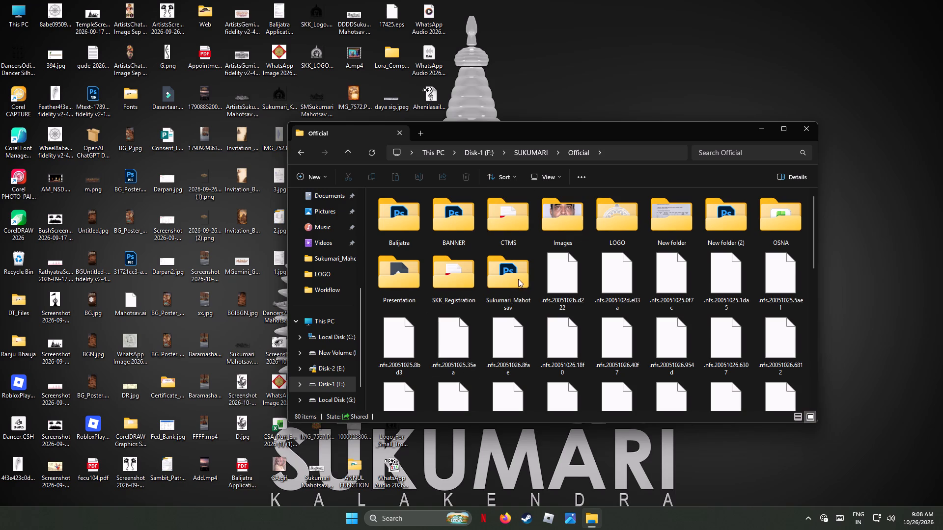
{"action": "double_click", "coordinate": [518, 277]}
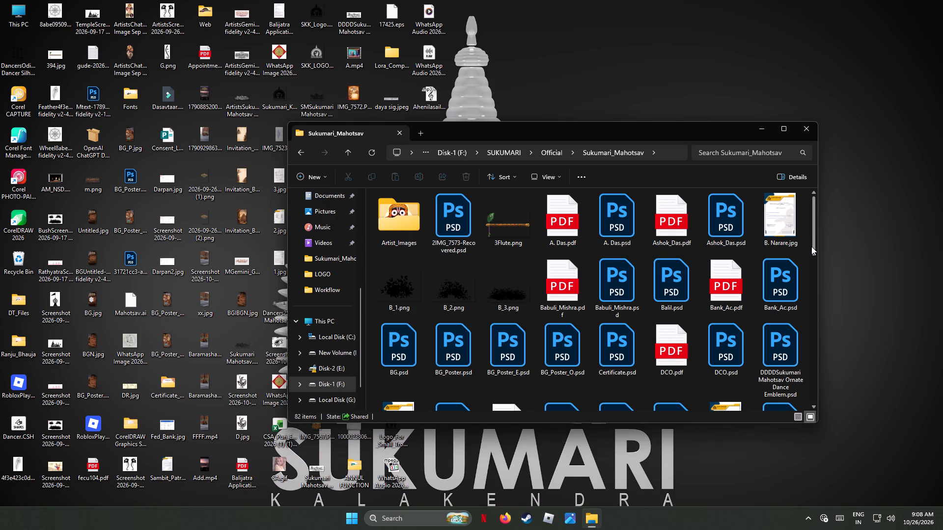
Check the file properties of DPRO.pdf in the Sukumari_Mahotsav folder and close them.
{"action": "left_click_drag", "start_coordinate": [812, 244], "coordinate": [817, 268]}
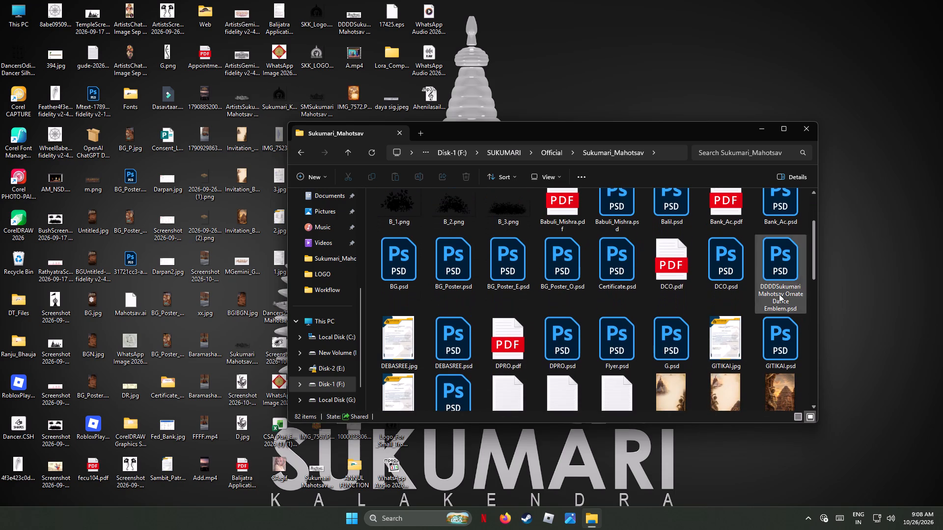
{"action": "right_click", "coordinate": [512, 339]}
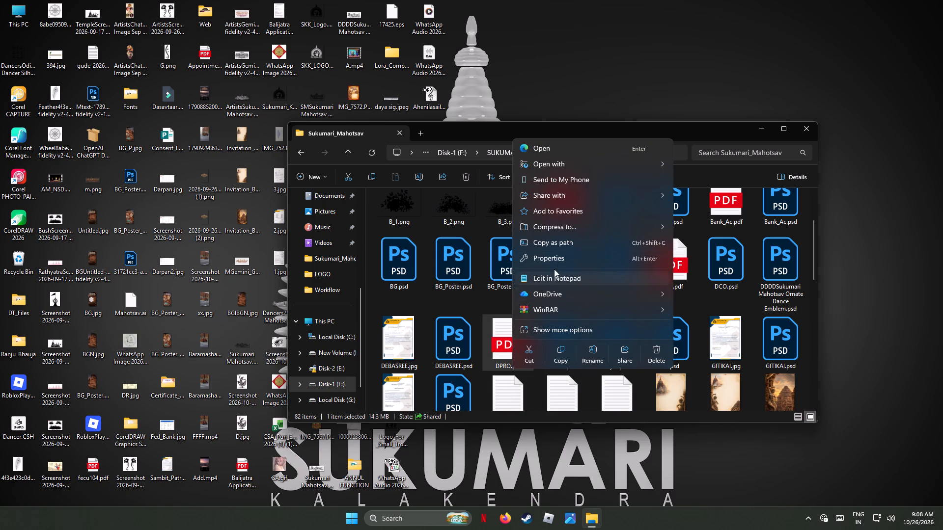
{"action": "left_click", "coordinate": [565, 257]}
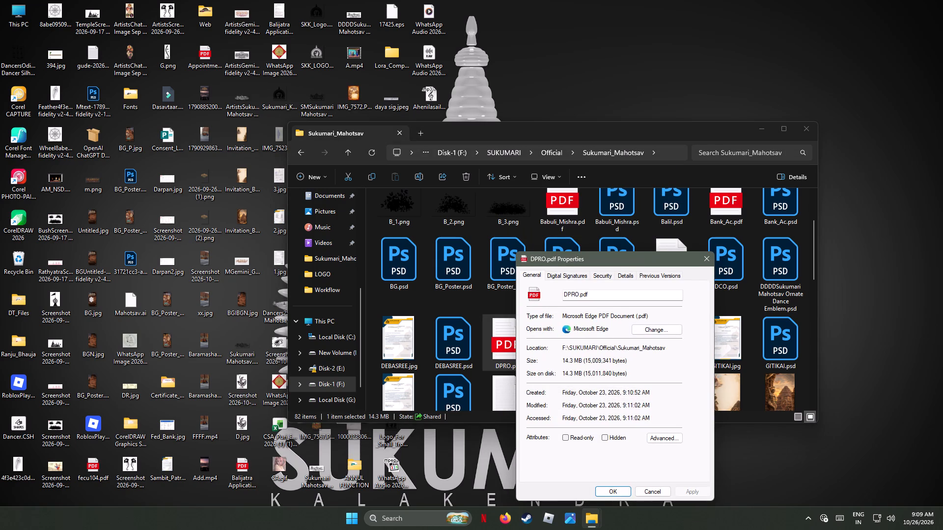
{"action": "left_click", "coordinate": [709, 258]}
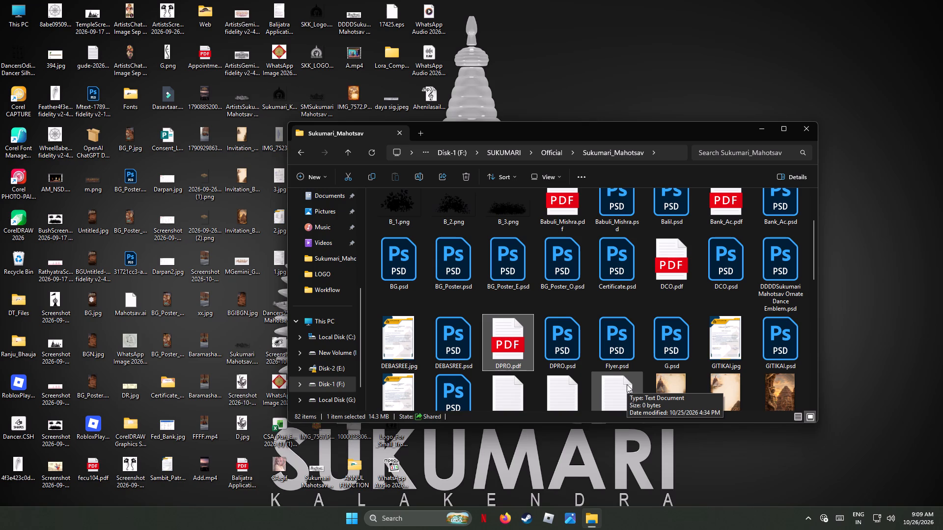
Open the letter file DPRO.psd in Photoshop.
{"action": "double_click", "coordinate": [562, 341]}
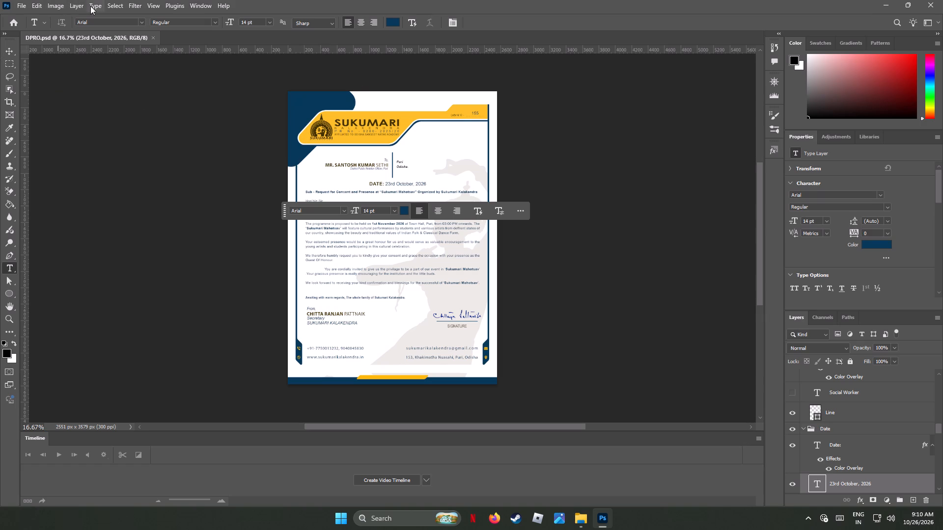
Check the letter document's image size and resolution without changing them.
{"action": "left_click", "coordinate": [55, 5]}
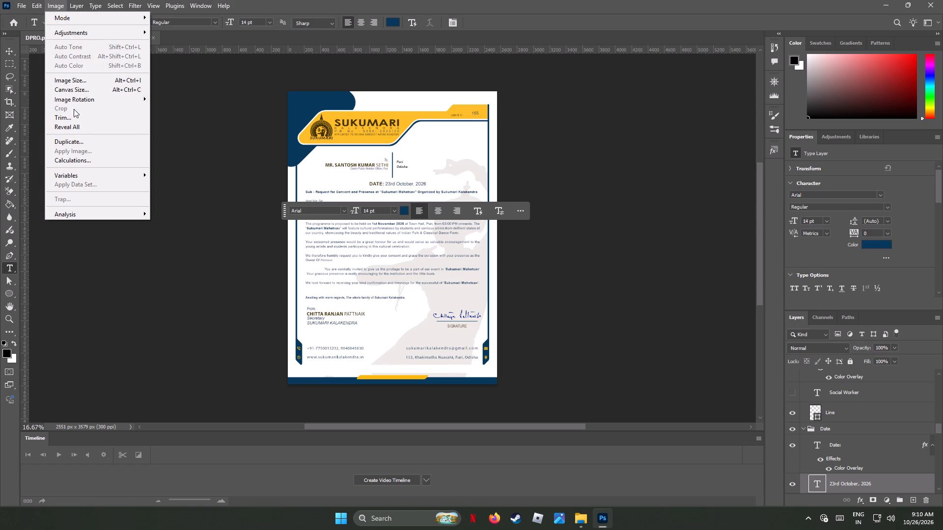
{"action": "left_click", "coordinate": [82, 79]}
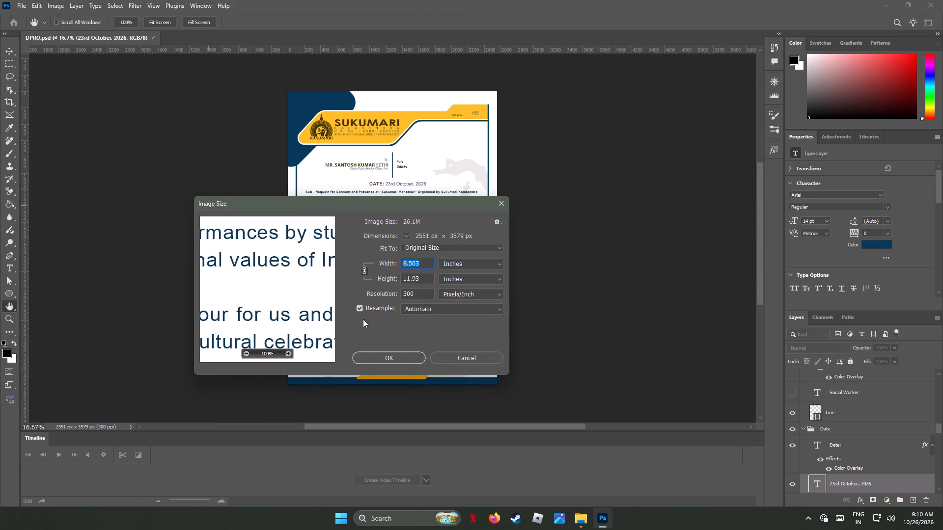
{"action": "left_click", "coordinate": [457, 356]}
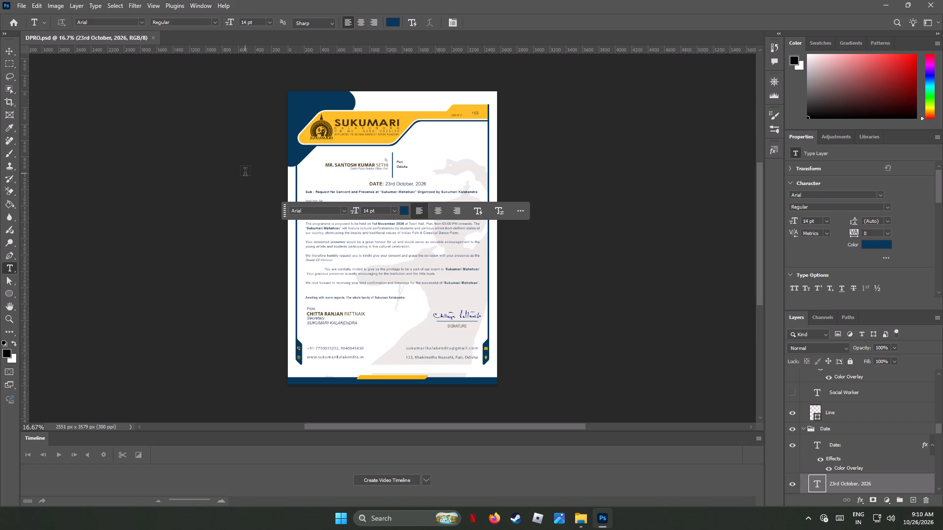
Replace the bold first and middle names in the letter's addressee line with the new recipient's, keeping the "MR." title.
{"action": "scroll", "coordinate": [329, 184], "scroll_direction": "up", "scroll_amount": 8, "text": "alt"}
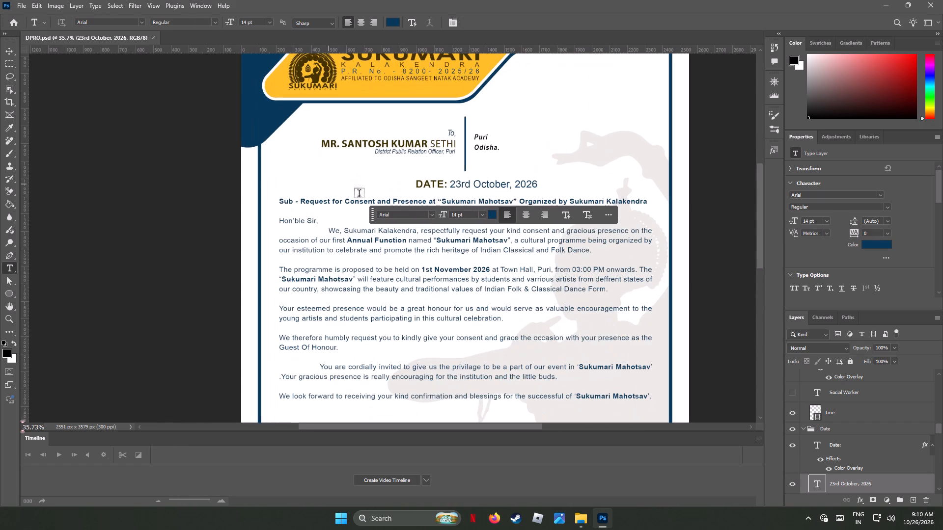
{"action": "scroll", "coordinate": [432, 210], "scroll_direction": "up", "scroll_amount": 4, "text": "alt"}
{"action": "scroll", "coordinate": [445, 159], "scroll_direction": "up", "scroll_amount": 8}
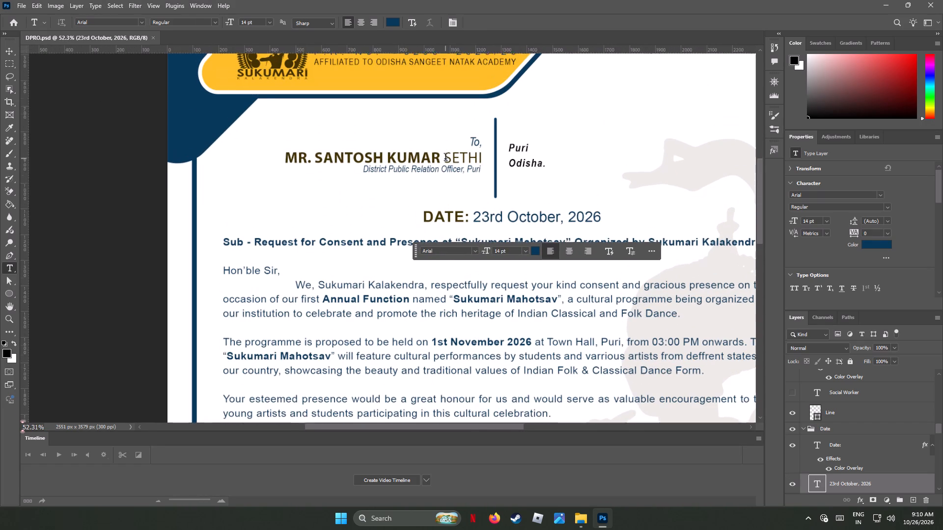
{"action": "scroll", "coordinate": [452, 170], "scroll_direction": "up", "scroll_amount": 6, "text": "alt"}
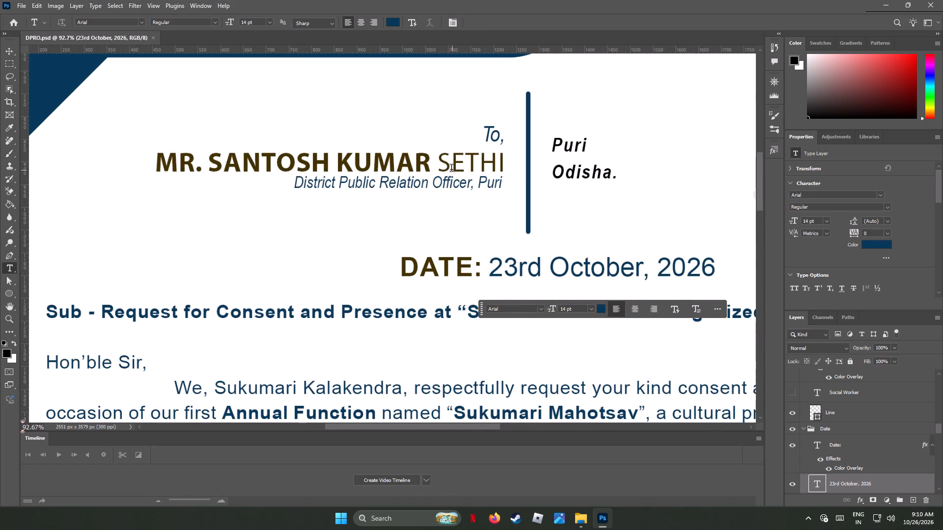
{"action": "left_click", "coordinate": [10, 51]}
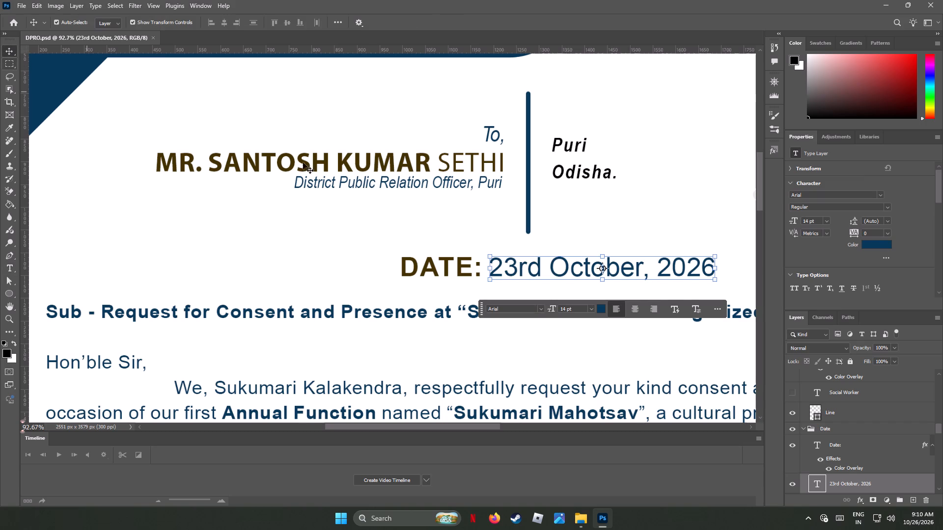
{"action": "left_click", "coordinate": [367, 161]}
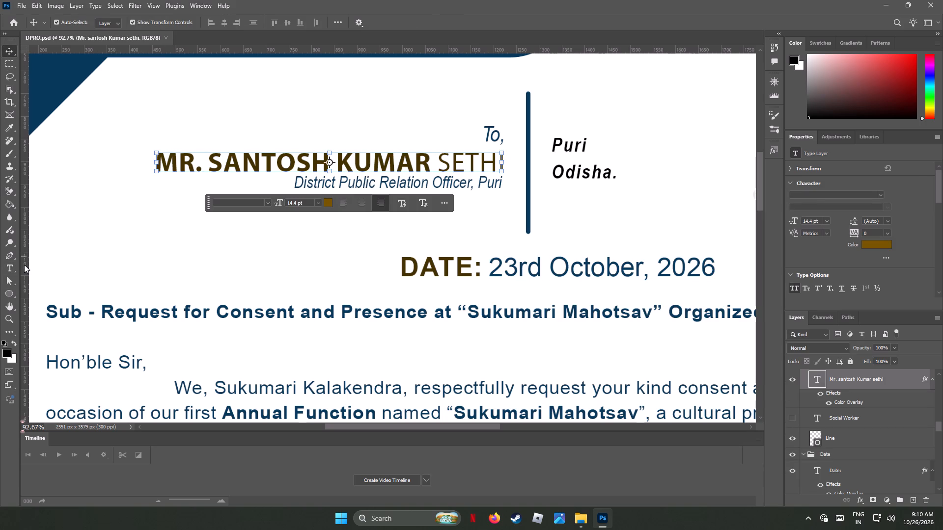
{"action": "left_click", "coordinate": [11, 267]}
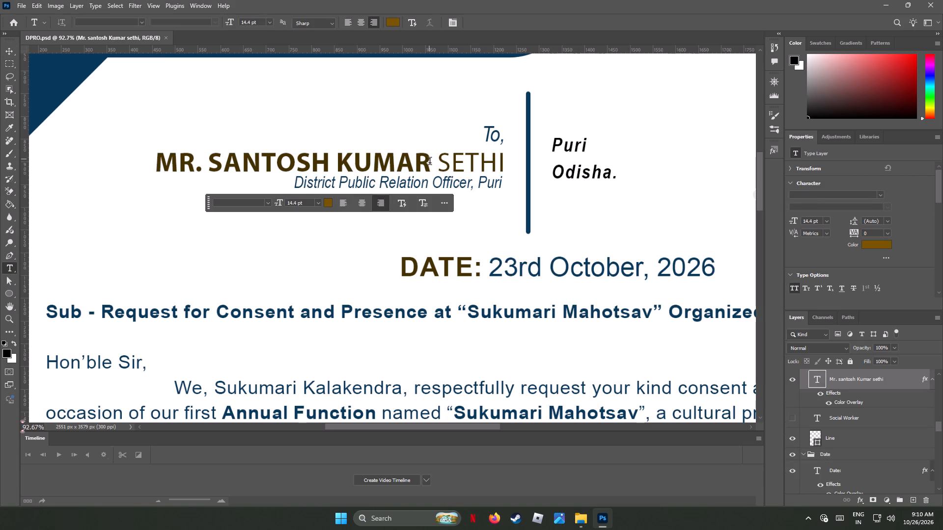
{"action": "left_click_drag", "start_coordinate": [430, 162], "coordinate": [224, 165]}
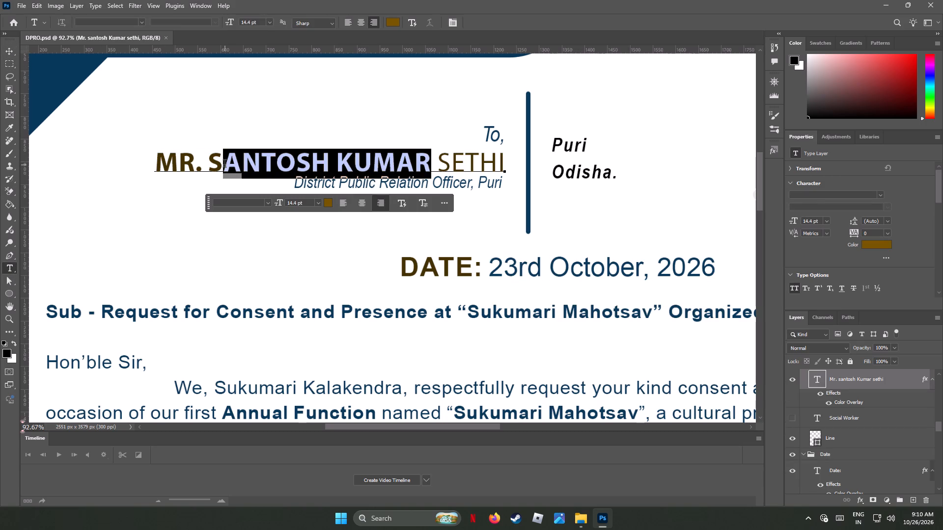
{"action": "left_click_drag", "start_coordinate": [224, 165], "coordinate": [213, 167]}
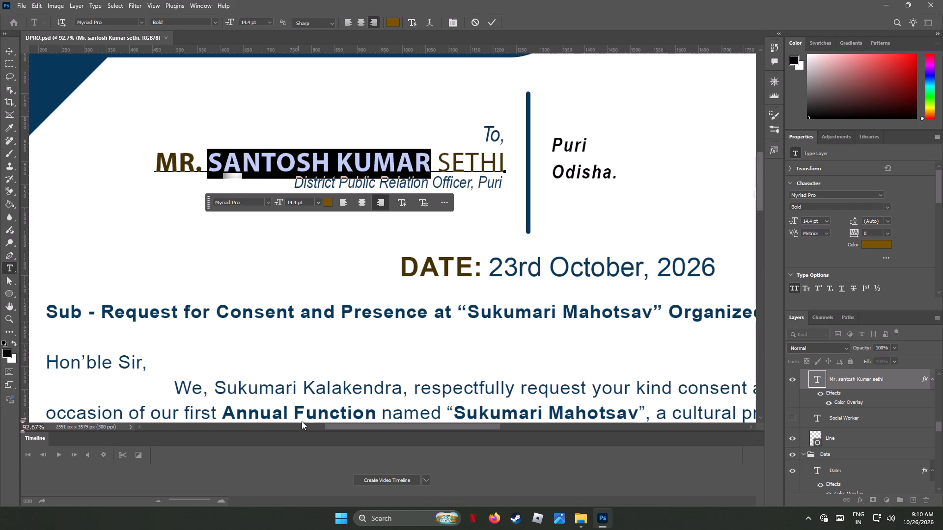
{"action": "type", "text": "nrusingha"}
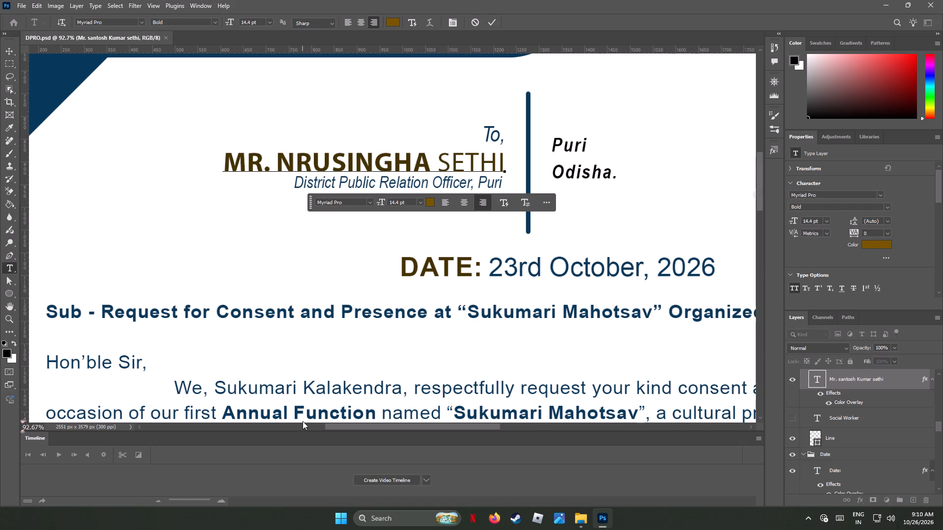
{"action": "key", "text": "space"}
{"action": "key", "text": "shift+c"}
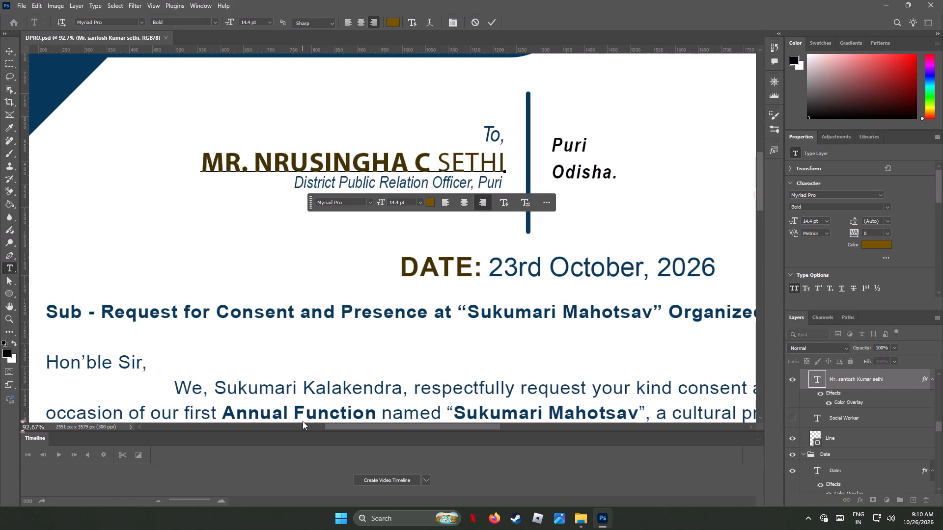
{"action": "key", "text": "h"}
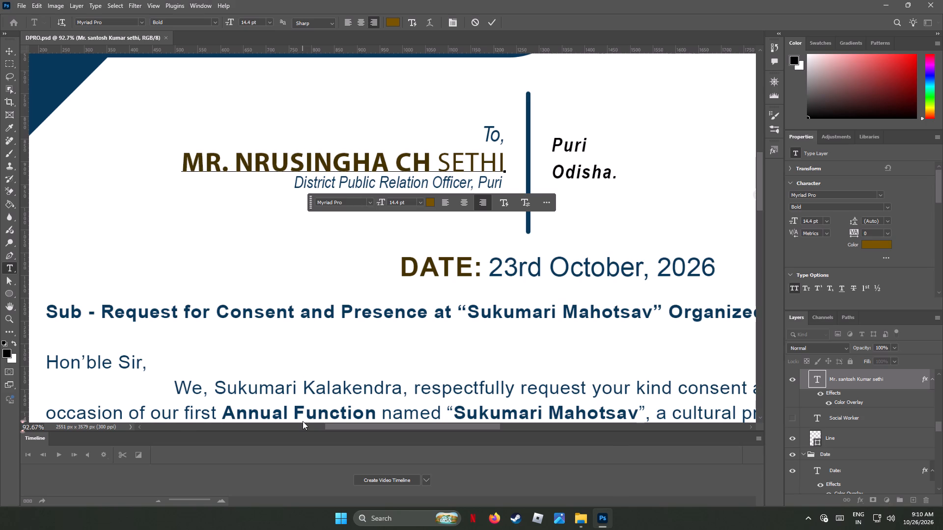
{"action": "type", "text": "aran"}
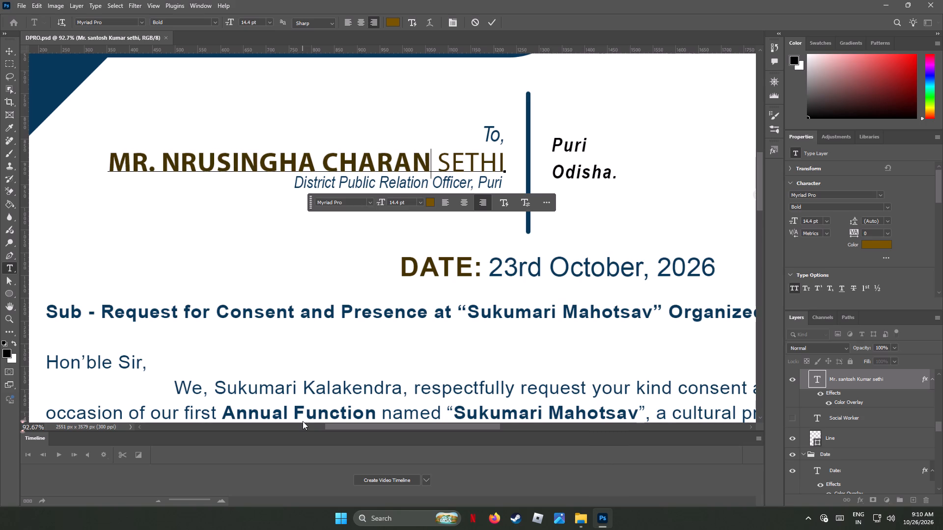
Replace the surname in the addressee line with the new recipient's and commit the text, accepting substitution of the missing font.
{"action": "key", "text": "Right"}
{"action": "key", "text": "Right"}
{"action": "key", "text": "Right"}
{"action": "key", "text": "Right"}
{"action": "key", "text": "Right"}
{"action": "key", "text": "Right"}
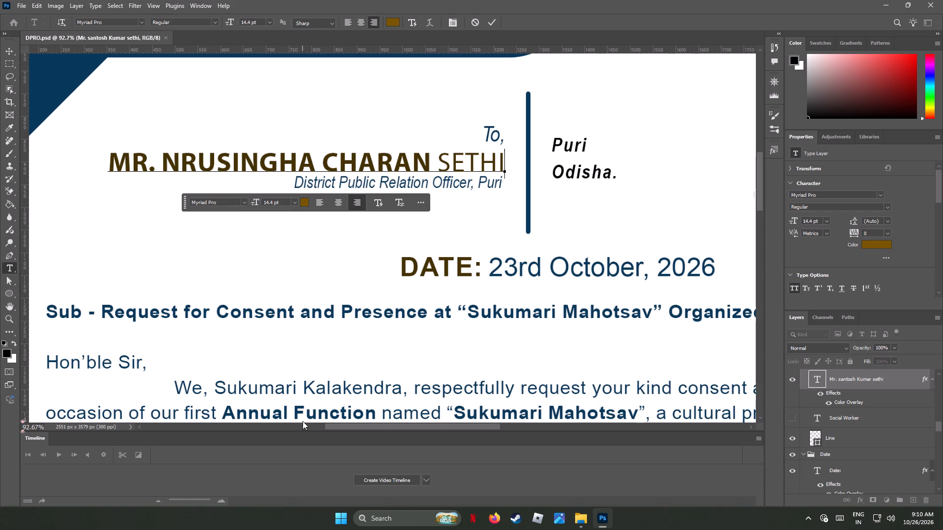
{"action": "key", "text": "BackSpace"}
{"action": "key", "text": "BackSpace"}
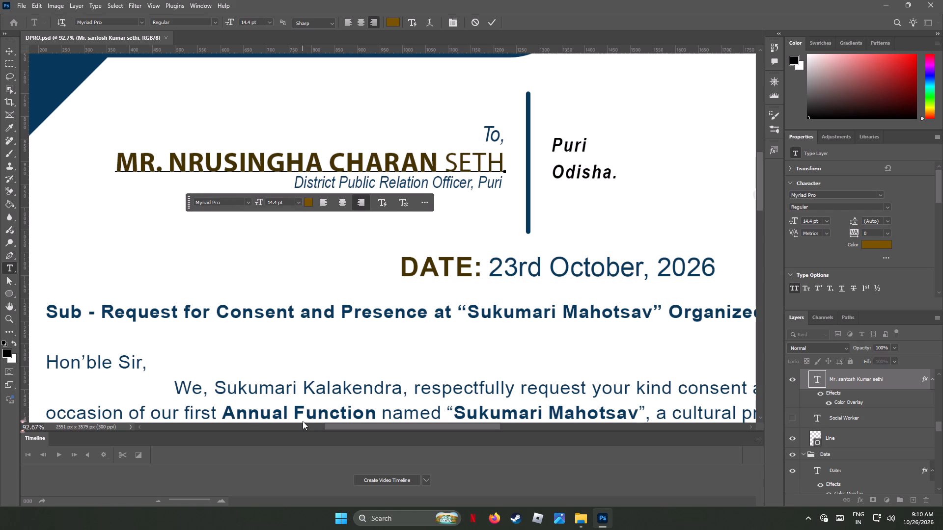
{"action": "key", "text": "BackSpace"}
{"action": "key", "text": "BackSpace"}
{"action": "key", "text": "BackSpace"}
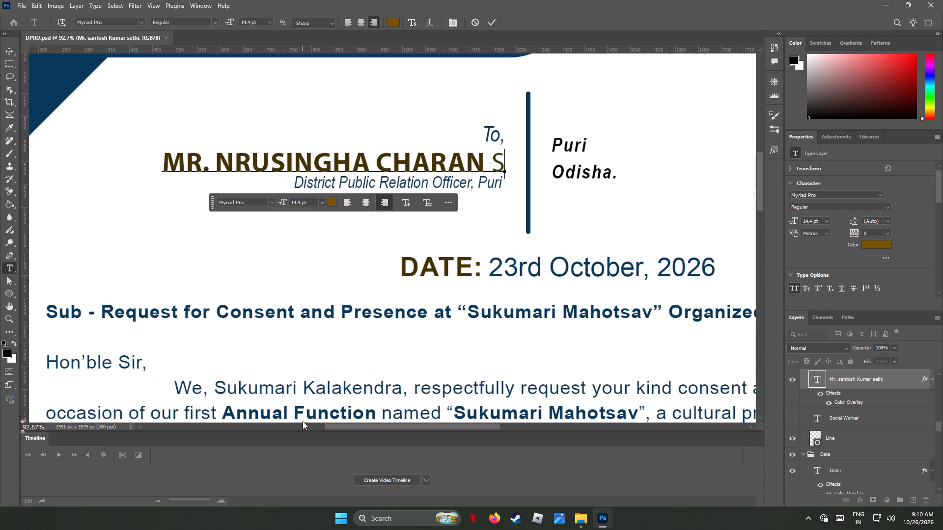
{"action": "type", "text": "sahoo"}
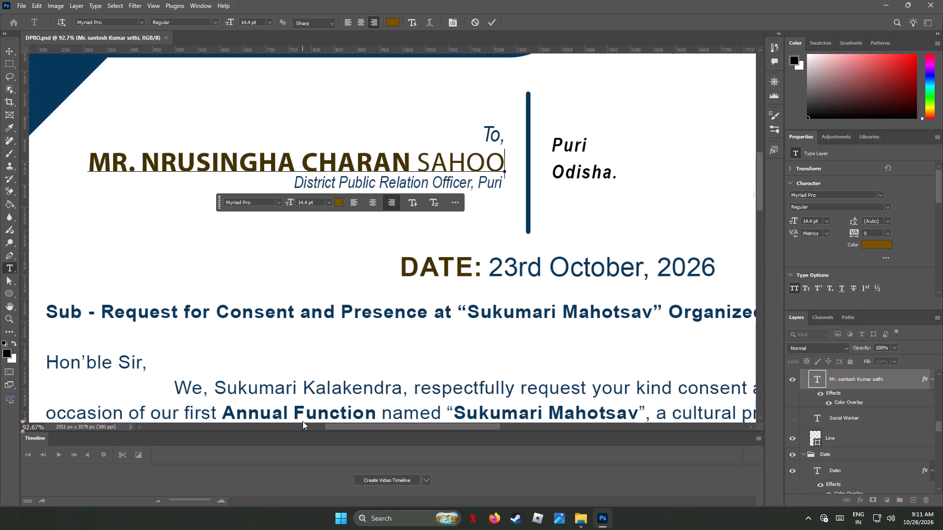
{"action": "left_click", "coordinate": [10, 50]}
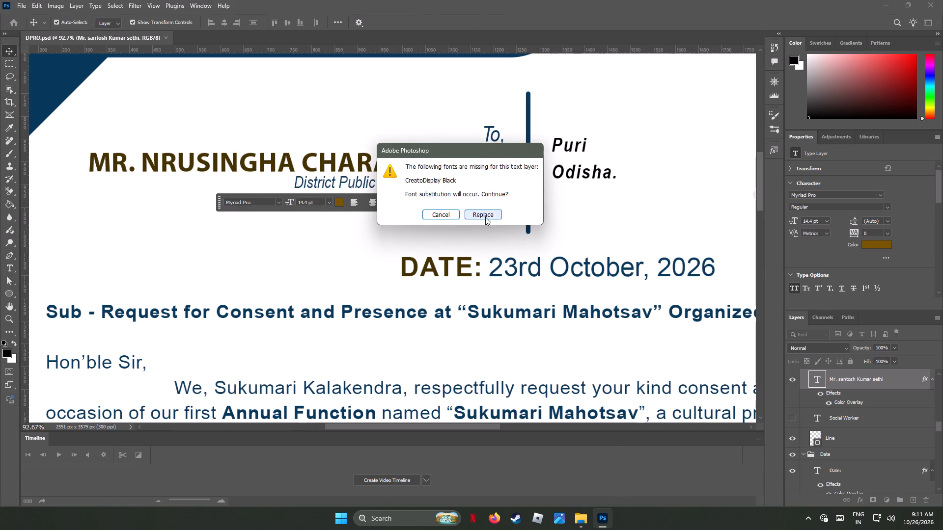
{"action": "left_click", "coordinate": [487, 214]}
Replace the whole designation line under the addressee's name with "Branch Manager, SBI".
{"action": "left_click", "coordinate": [412, 184]}
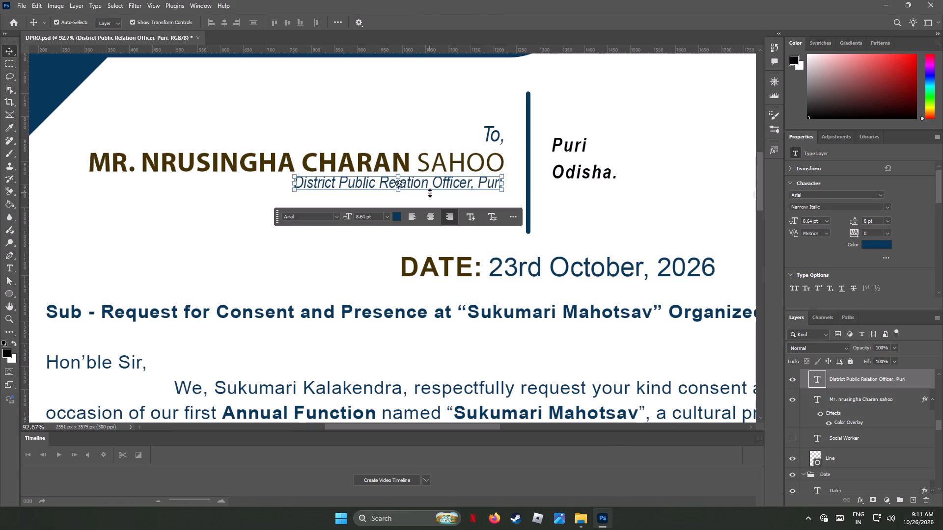
{"action": "left_click", "coordinate": [7, 267]}
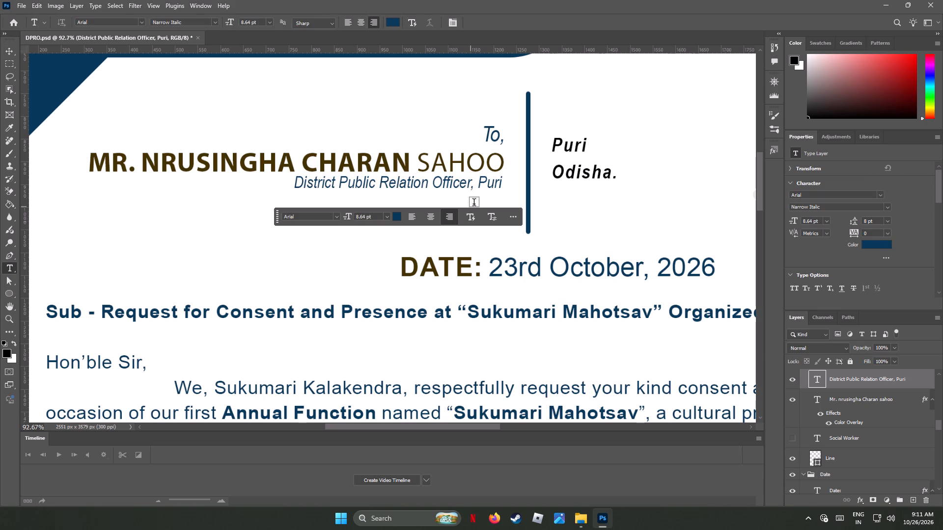
{"action": "left_click_drag", "start_coordinate": [501, 185], "coordinate": [285, 182]}
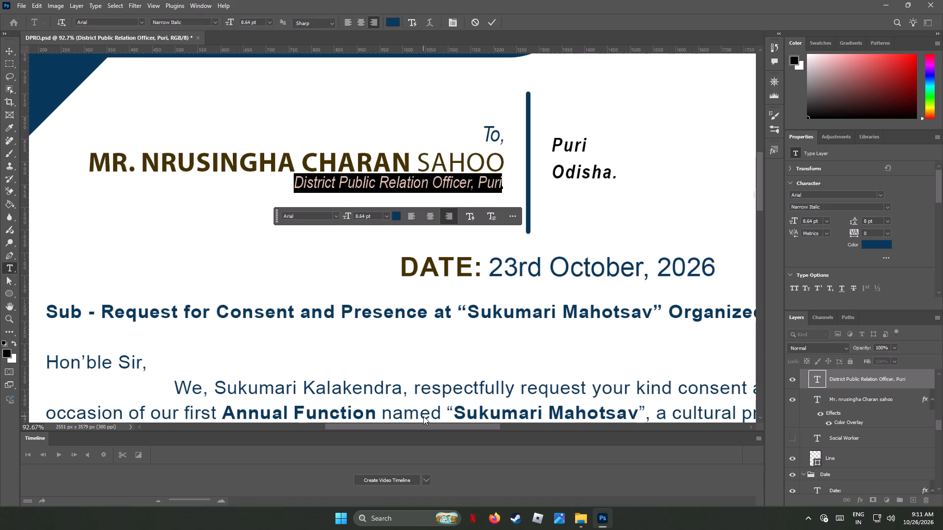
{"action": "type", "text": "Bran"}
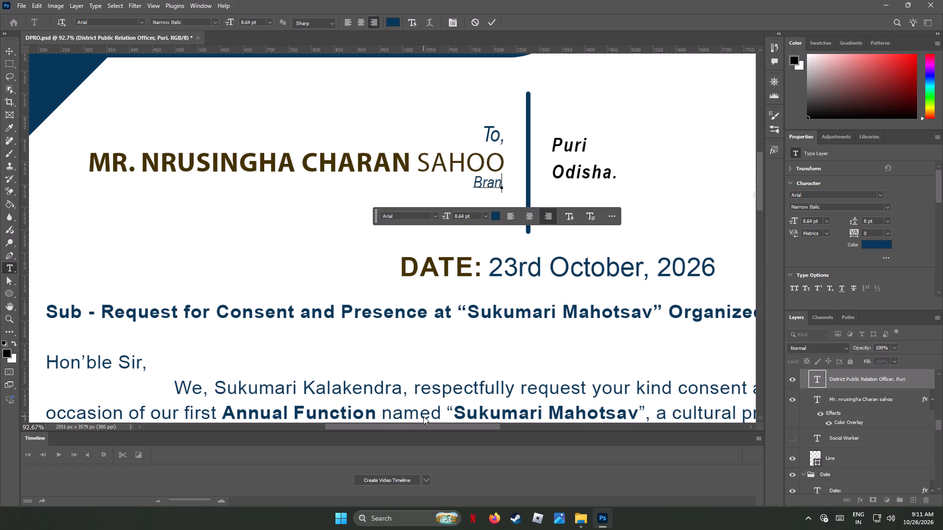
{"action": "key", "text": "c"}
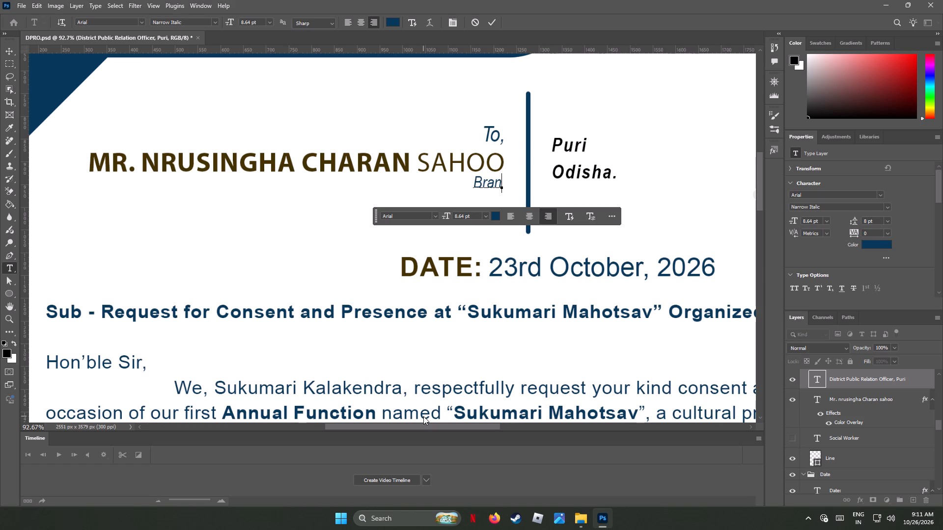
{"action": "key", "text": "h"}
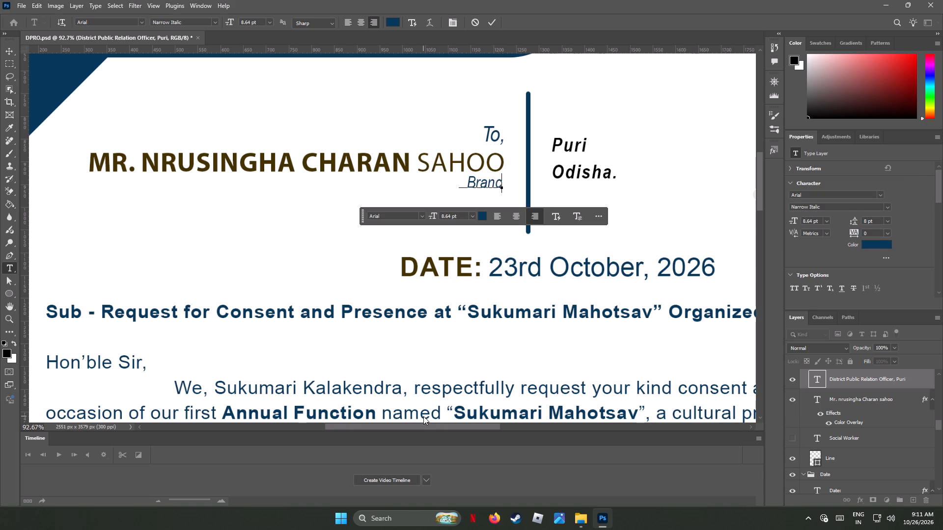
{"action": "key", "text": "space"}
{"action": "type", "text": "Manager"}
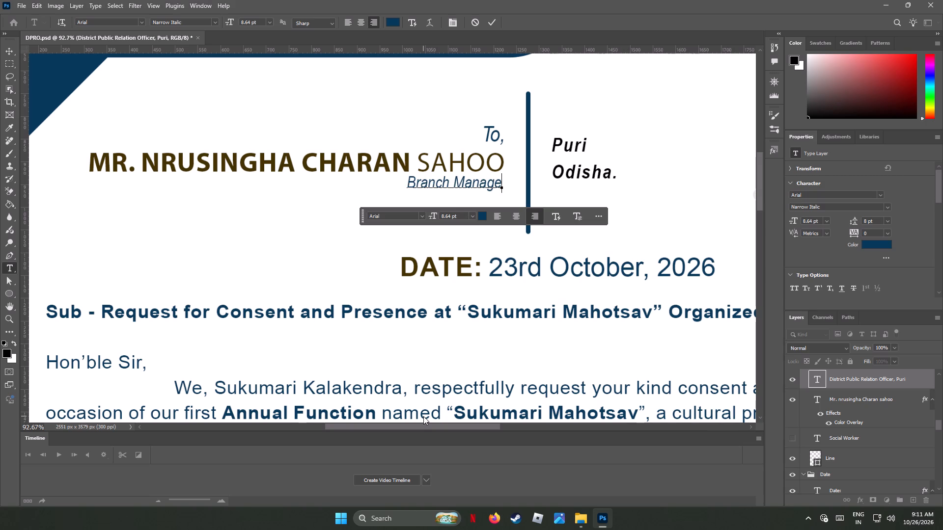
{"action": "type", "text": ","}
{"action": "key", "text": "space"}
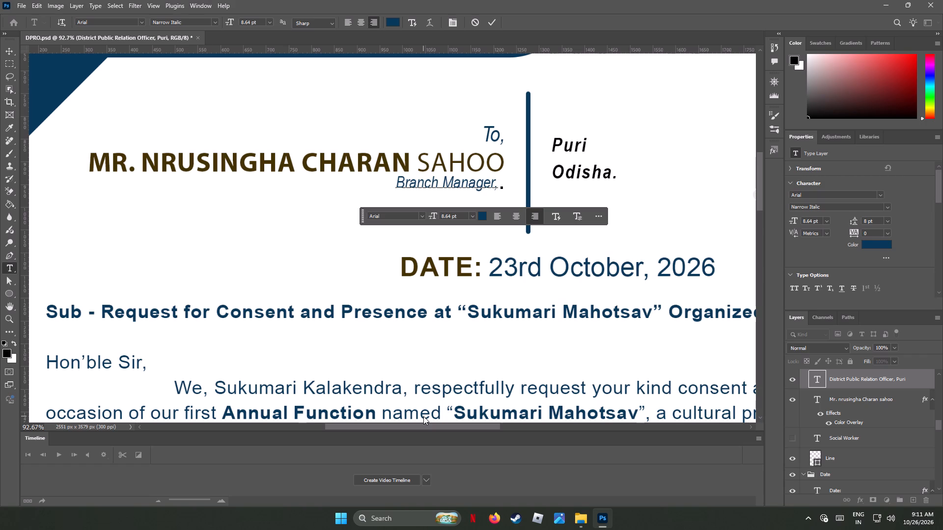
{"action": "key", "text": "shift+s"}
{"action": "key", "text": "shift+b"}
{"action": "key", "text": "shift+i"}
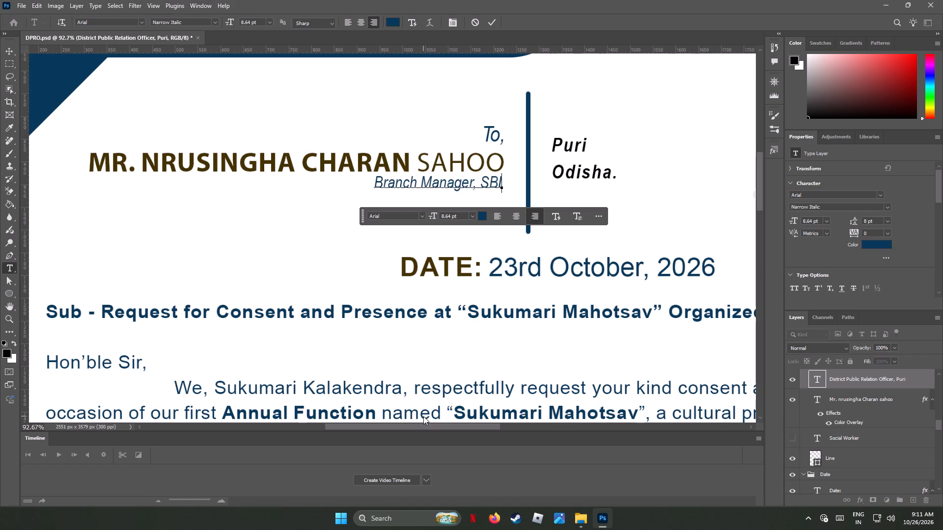
Extend the designation line after "SBI" with " - Stn. Road-Branch, Puri" and commit the text.
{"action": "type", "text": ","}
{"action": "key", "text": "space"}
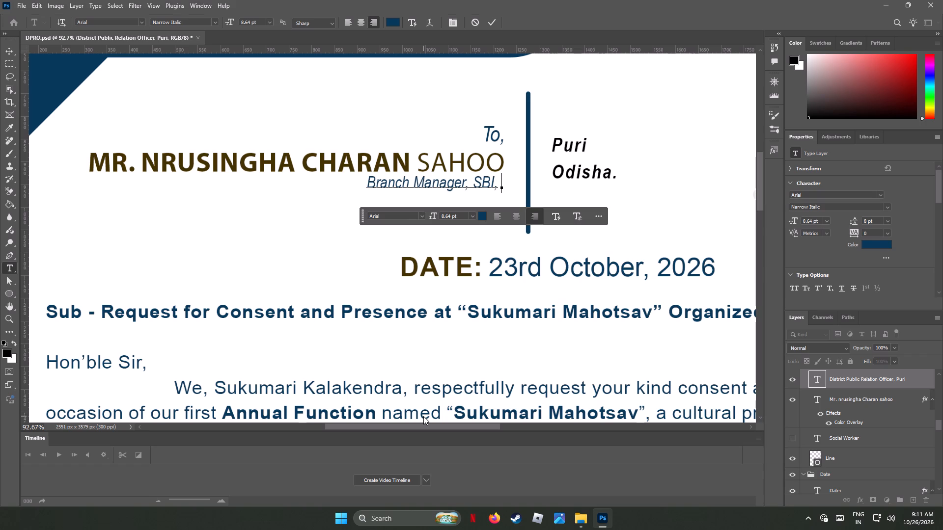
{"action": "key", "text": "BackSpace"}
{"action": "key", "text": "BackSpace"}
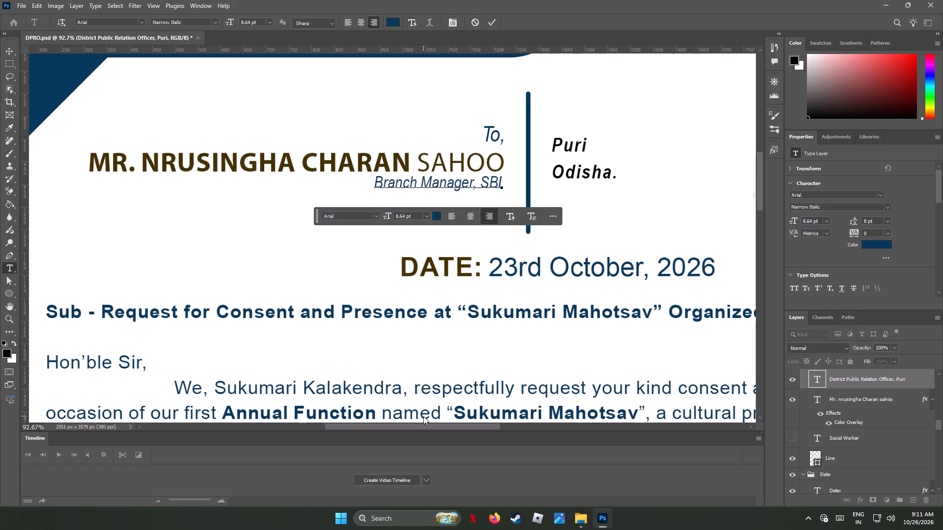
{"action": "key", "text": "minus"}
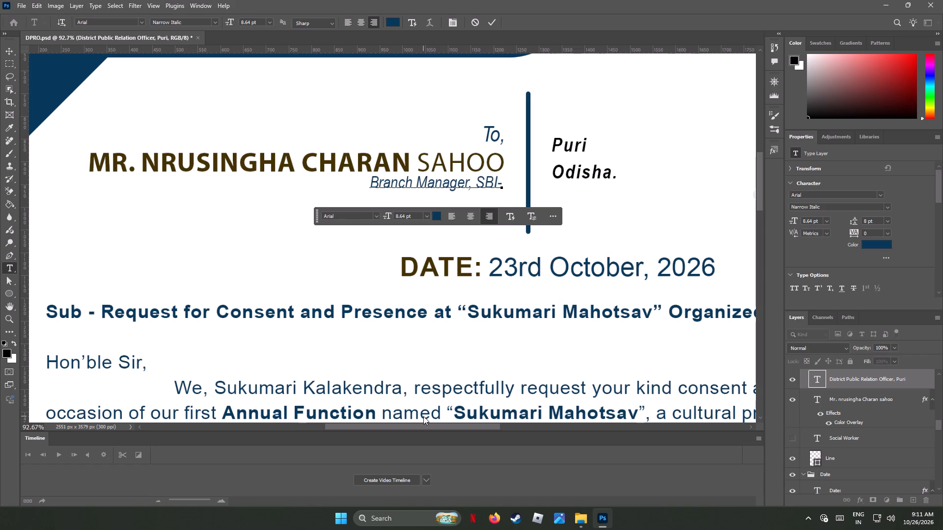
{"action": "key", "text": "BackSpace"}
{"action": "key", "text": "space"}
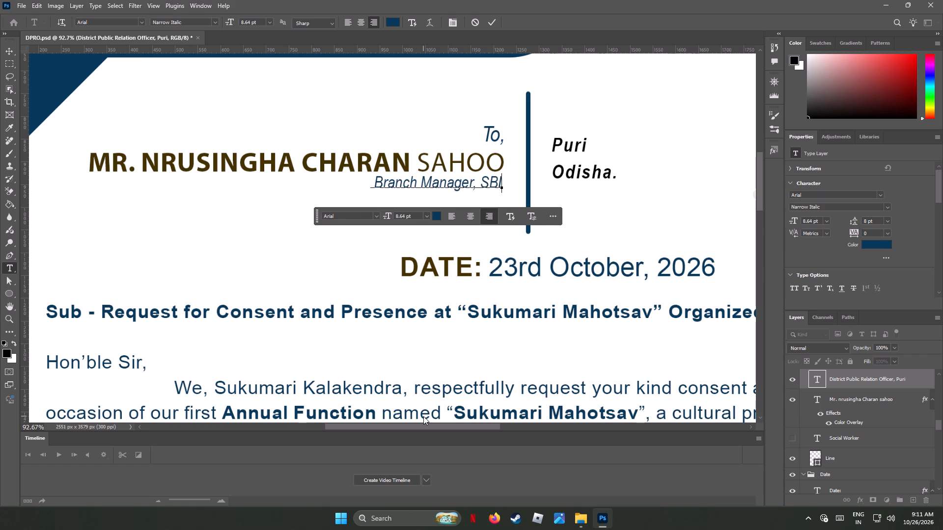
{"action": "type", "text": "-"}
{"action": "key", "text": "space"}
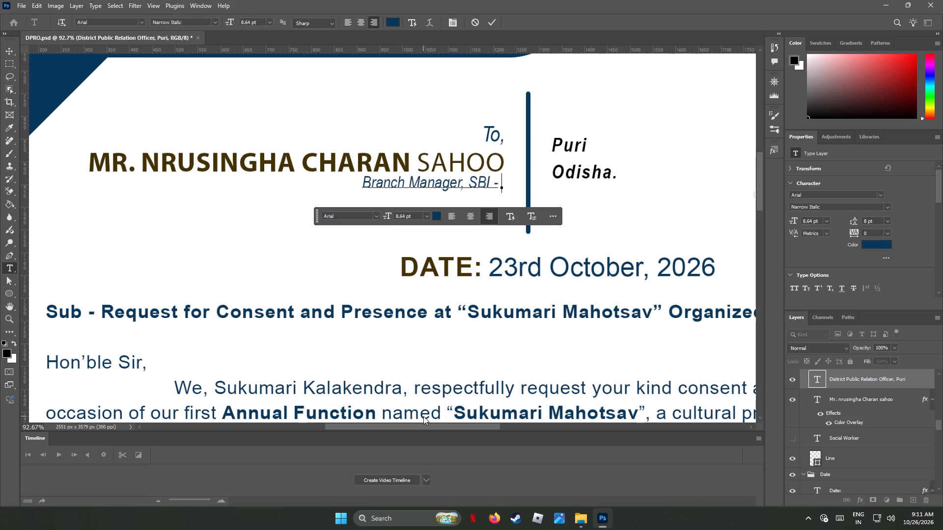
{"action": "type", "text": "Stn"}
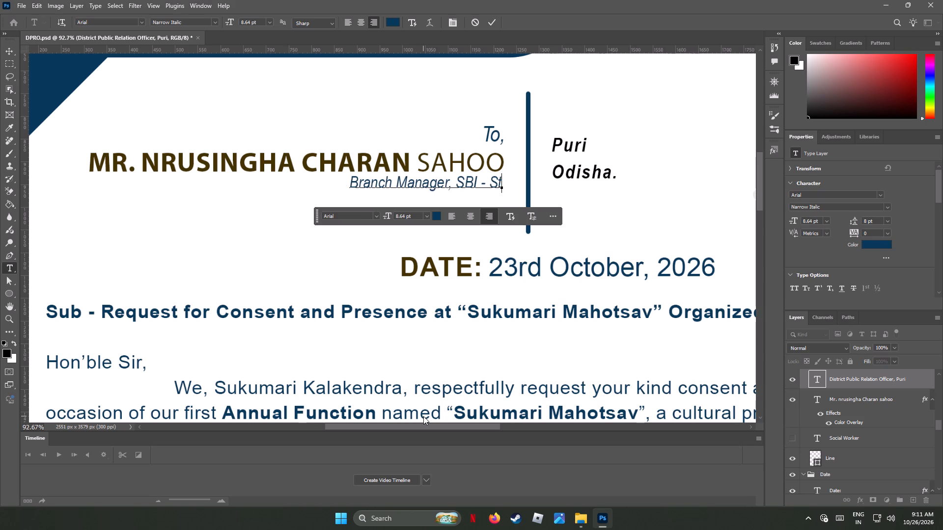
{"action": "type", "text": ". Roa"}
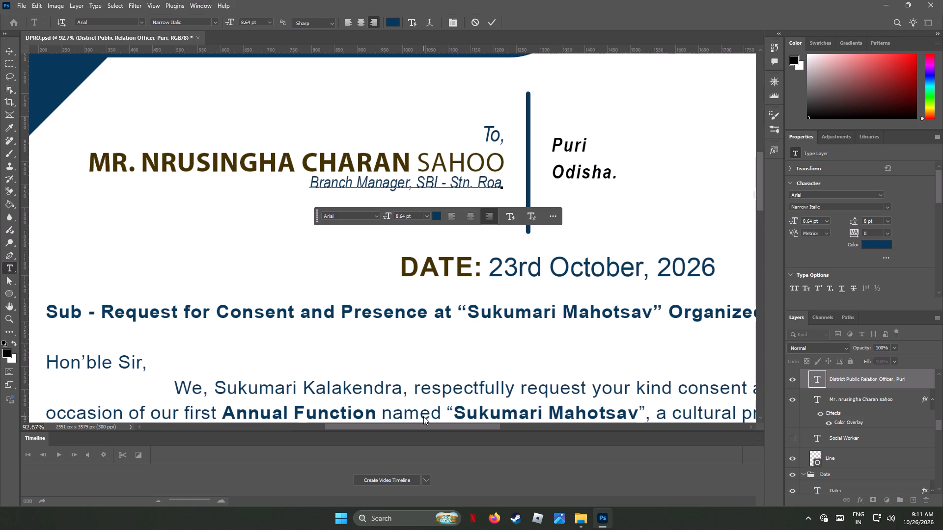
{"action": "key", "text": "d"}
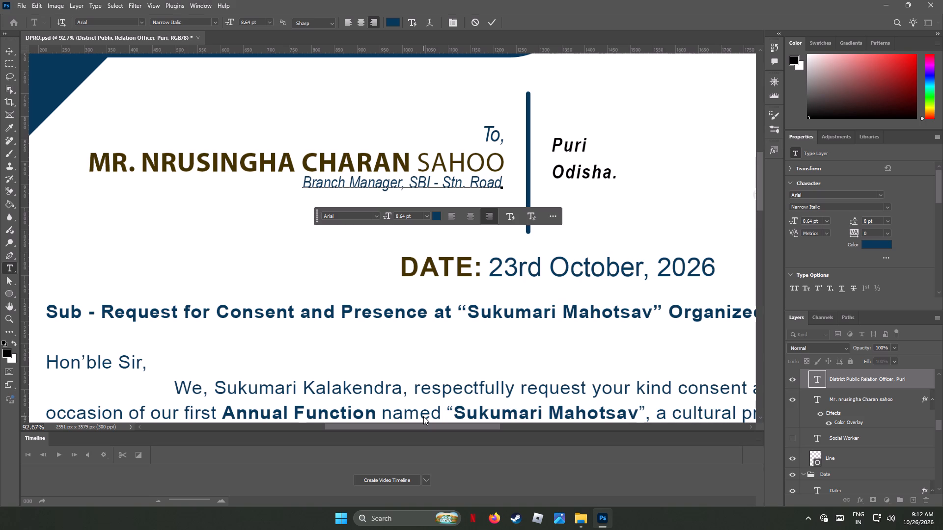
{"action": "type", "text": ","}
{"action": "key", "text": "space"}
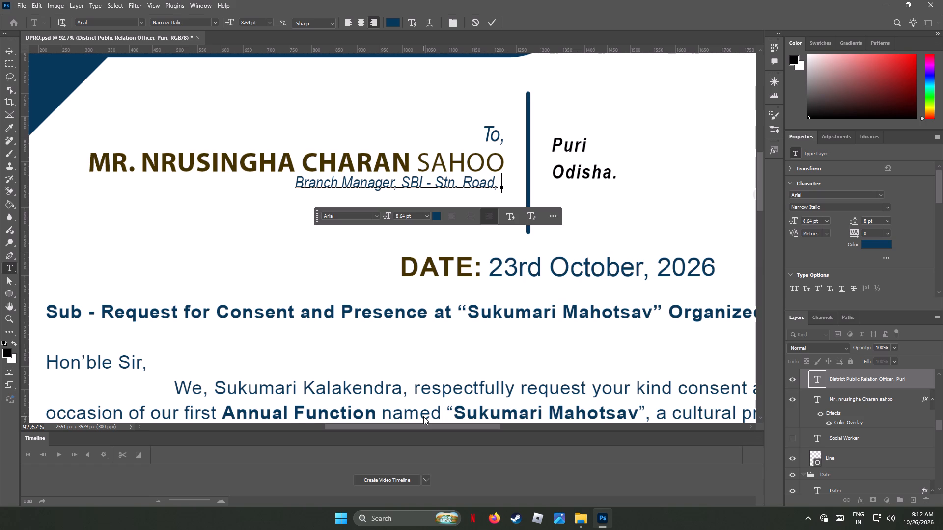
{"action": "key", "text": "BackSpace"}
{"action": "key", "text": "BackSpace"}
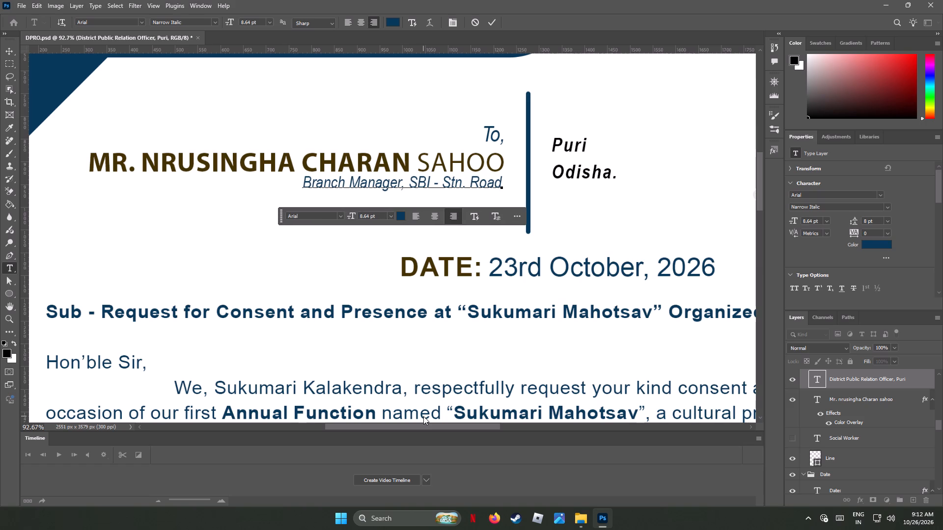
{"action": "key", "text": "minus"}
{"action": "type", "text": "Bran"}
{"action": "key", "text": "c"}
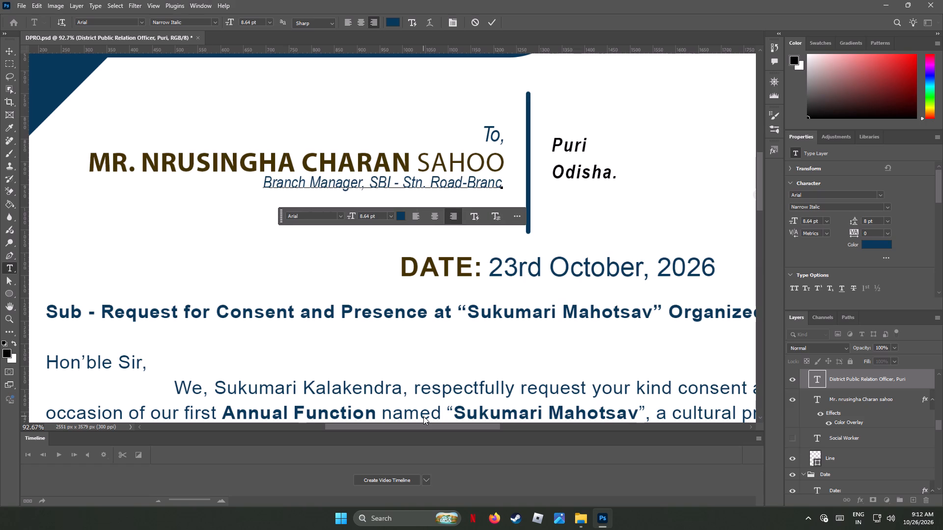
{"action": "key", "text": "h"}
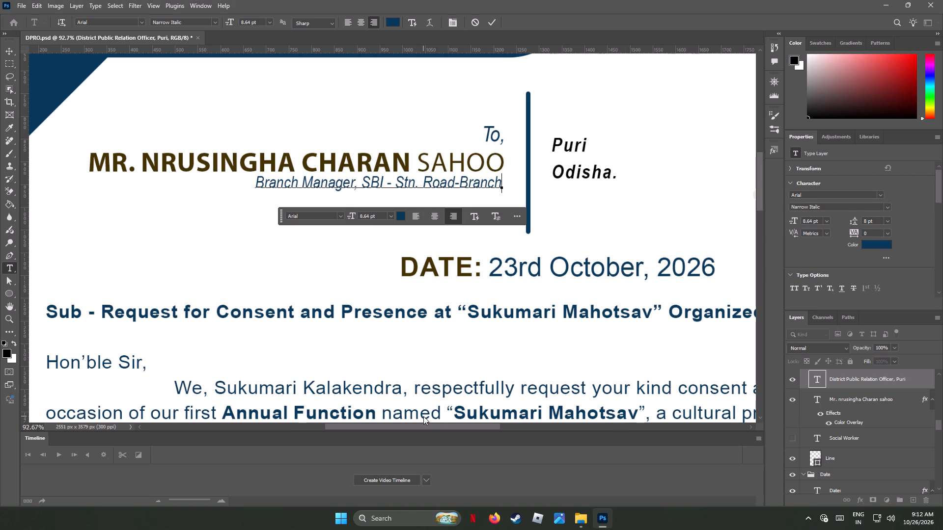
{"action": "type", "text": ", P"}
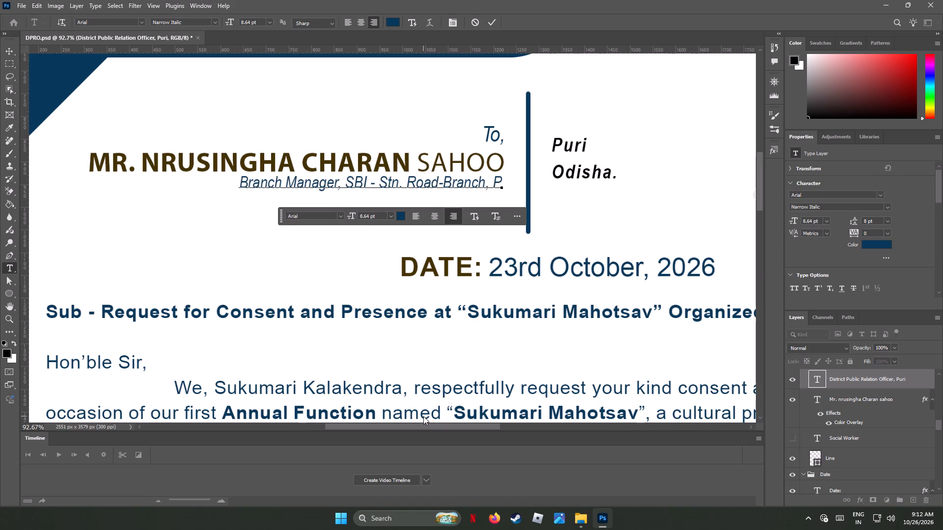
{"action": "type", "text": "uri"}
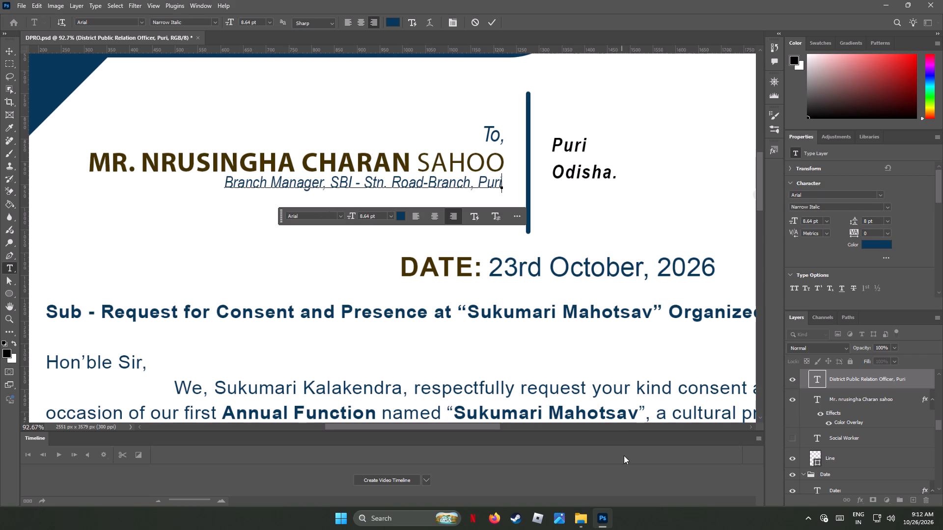
{"action": "left_click", "coordinate": [5, 48]}
Change the day in the letter's date line so the date reads "26th October, 2026".
{"action": "left_click", "coordinate": [516, 271]}
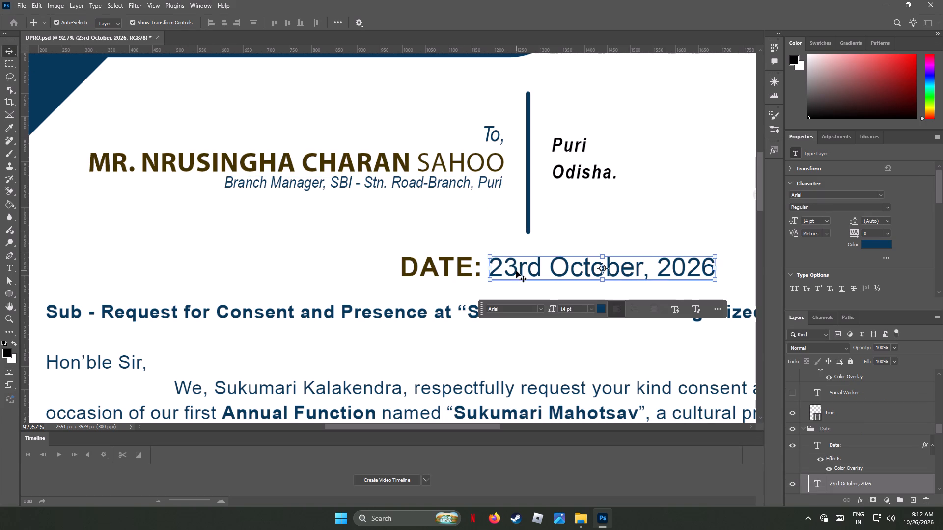
{"action": "left_click", "coordinate": [12, 265]}
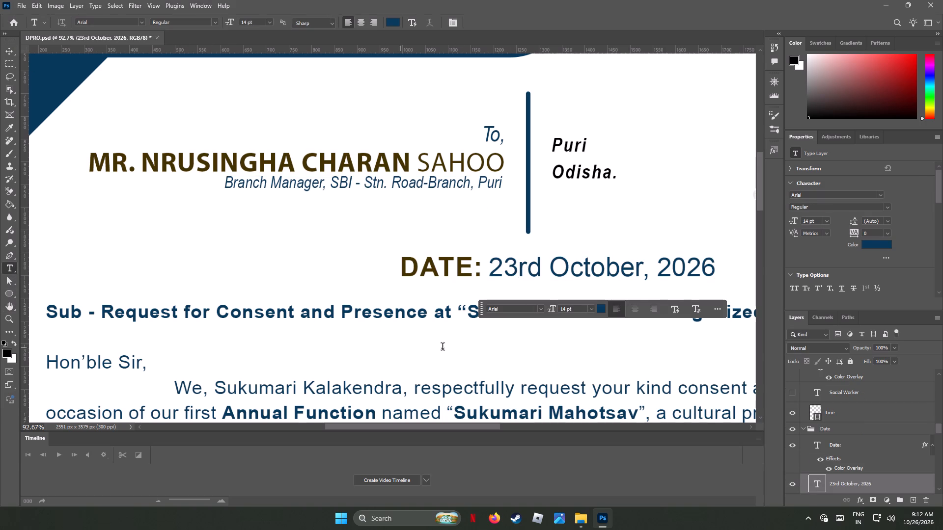
{"action": "left_click_drag", "start_coordinate": [519, 268], "coordinate": [506, 268]}
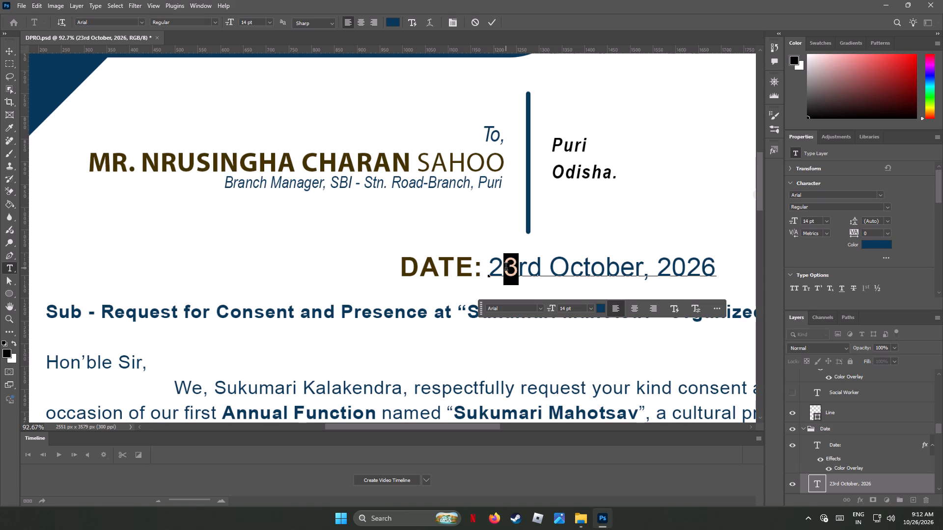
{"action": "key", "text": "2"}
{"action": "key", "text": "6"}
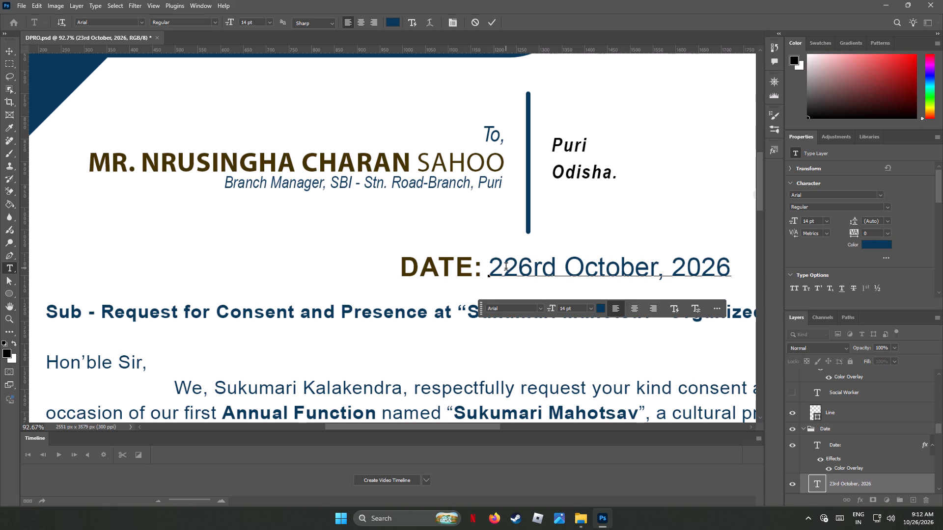
{"action": "key", "text": "Right"}
{"action": "key", "text": "Right"}
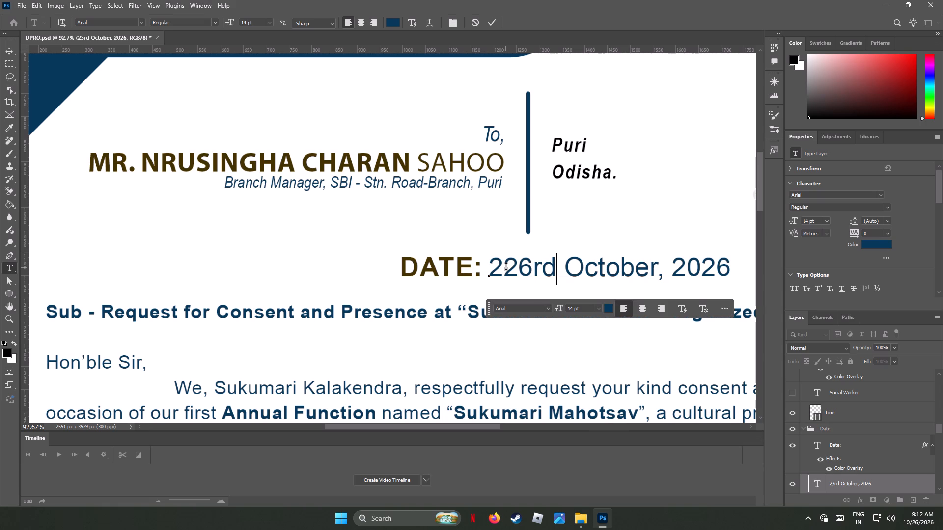
{"action": "key", "text": "BackSpace"}
{"action": "key", "text": "BackSpace"}
{"action": "key", "text": "BackSpace"}
{"action": "key", "text": "BackSpace"}
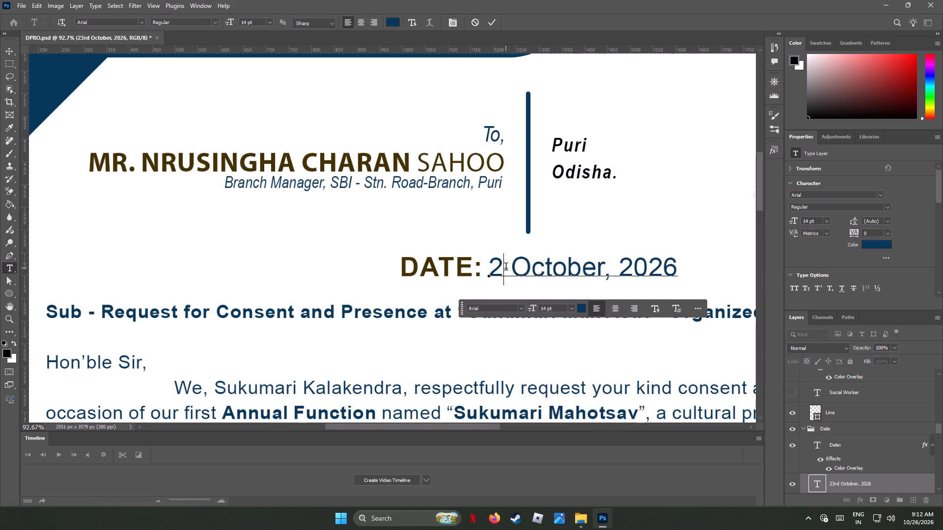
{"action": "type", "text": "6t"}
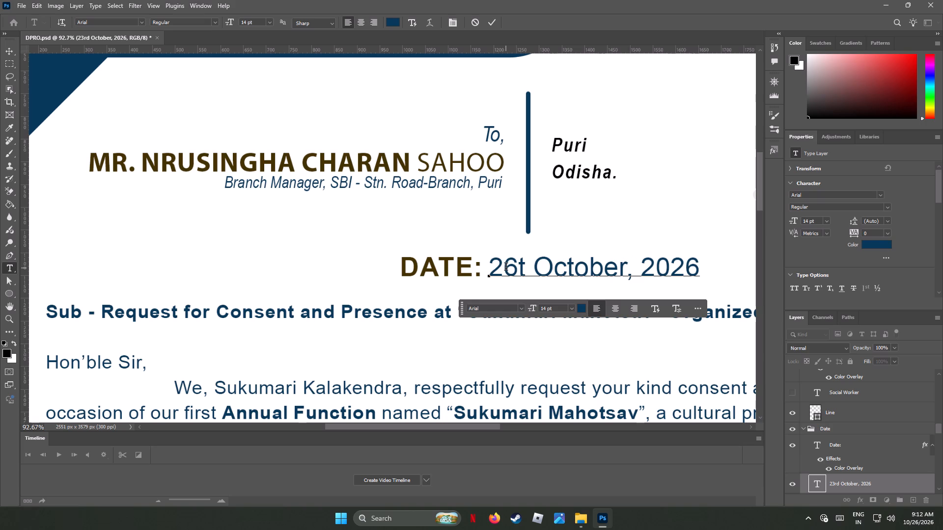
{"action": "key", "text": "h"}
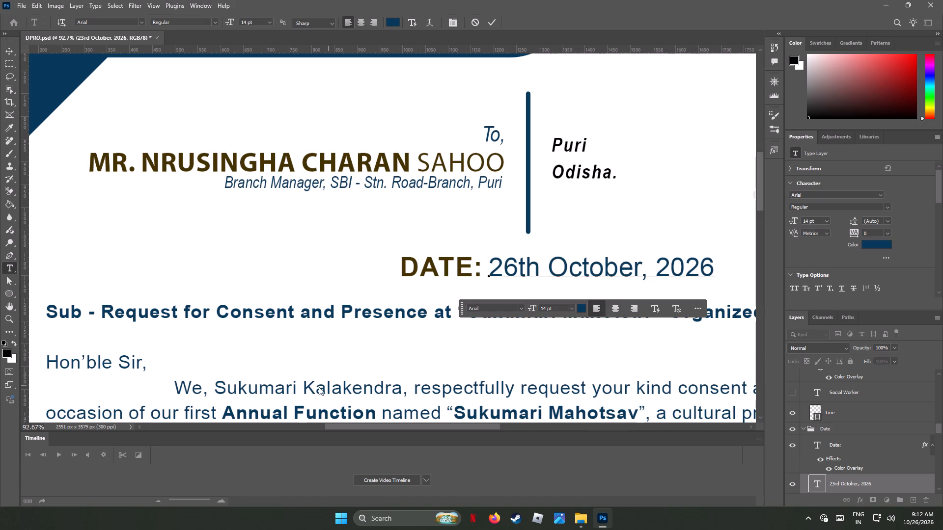
Commit the date text and go to the "Letter N. O." number in the letter's yellow header band for editing.
{"action": "scroll", "coordinate": [322, 376], "scroll_direction": "down", "scroll_amount": 1}
{"action": "scroll", "coordinate": [322, 376], "scroll_direction": "up", "scroll_amount": 2}
{"action": "scroll", "coordinate": [322, 376], "scroll_direction": "down", "scroll_amount": 6}
{"action": "scroll", "coordinate": [322, 376], "scroll_direction": "up", "scroll_amount": 1}
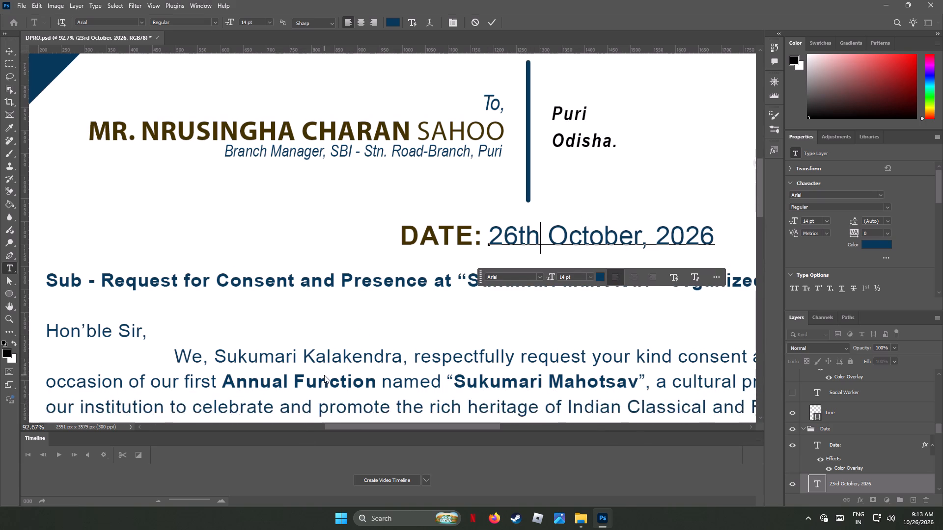
{"action": "scroll", "coordinate": [324, 375], "scroll_direction": "down", "scroll_amount": 1}
{"action": "scroll", "coordinate": [324, 375], "scroll_direction": "up", "scroll_amount": 1}
{"action": "scroll", "coordinate": [324, 375], "scroll_direction": "down", "scroll_amount": 2}
{"action": "scroll", "coordinate": [326, 374], "scroll_direction": "up", "scroll_amount": 2}
{"action": "scroll", "coordinate": [327, 372], "scroll_direction": "down", "scroll_amount": 7}
{"action": "scroll", "coordinate": [333, 355], "scroll_direction": "up", "scroll_amount": 5}
{"action": "left_click_drag", "start_coordinate": [352, 425], "coordinate": [463, 430]}
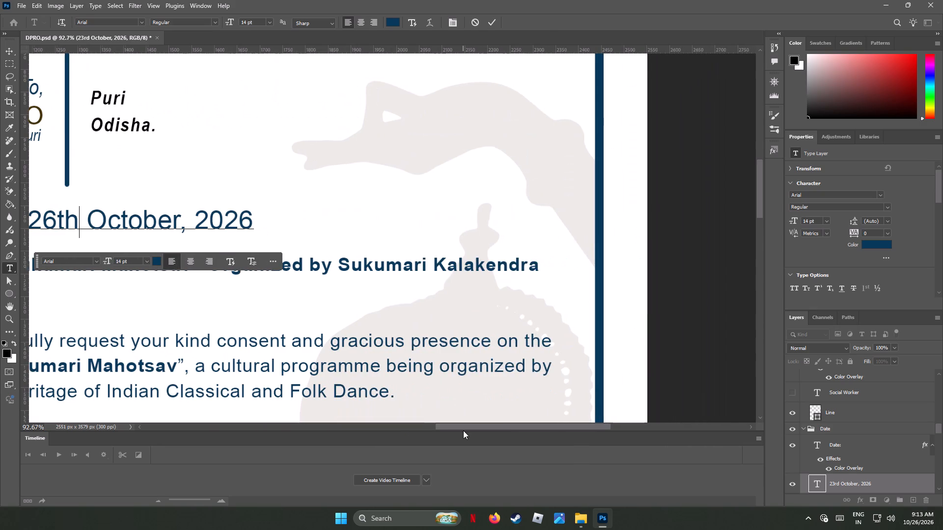
{"action": "left_click_drag", "start_coordinate": [463, 430], "coordinate": [463, 429]}
{"action": "scroll", "coordinate": [444, 267], "scroll_direction": "up", "scroll_amount": 20}
{"action": "scroll", "coordinate": [444, 267], "scroll_direction": "up", "scroll_amount": 2}
{"action": "scroll", "coordinate": [444, 267], "scroll_direction": "down", "scroll_amount": 3}
{"action": "scroll", "coordinate": [444, 267], "scroll_direction": "up", "scroll_amount": 4}
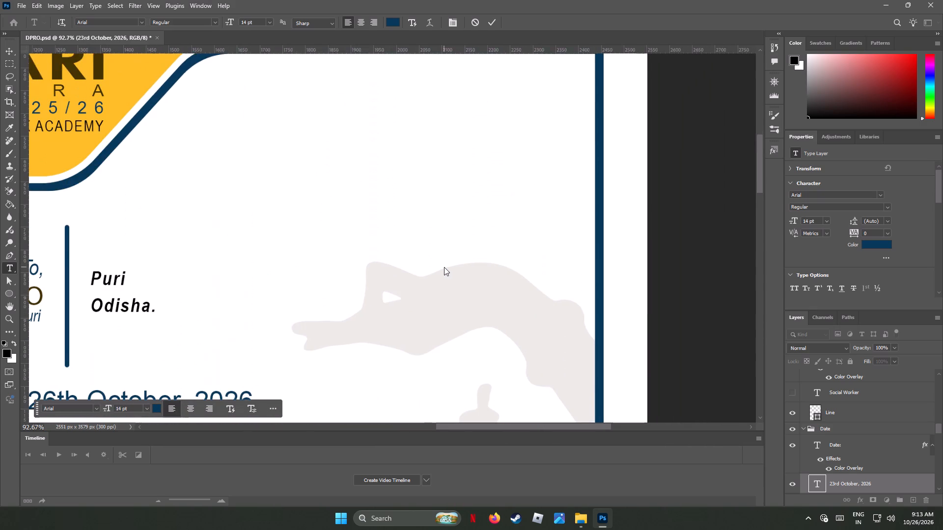
{"action": "scroll", "coordinate": [444, 267], "scroll_direction": "down", "scroll_amount": 1}
{"action": "scroll", "coordinate": [444, 267], "scroll_direction": "up", "scroll_amount": 6}
{"action": "scroll", "coordinate": [444, 267], "scroll_direction": "down", "scroll_amount": 1}
{"action": "scroll", "coordinate": [444, 267], "scroll_direction": "up", "scroll_amount": 2}
{"action": "scroll", "coordinate": [444, 267], "scroll_direction": "down", "scroll_amount": 1}
{"action": "scroll", "coordinate": [444, 267], "scroll_direction": "up", "scroll_amount": 16}
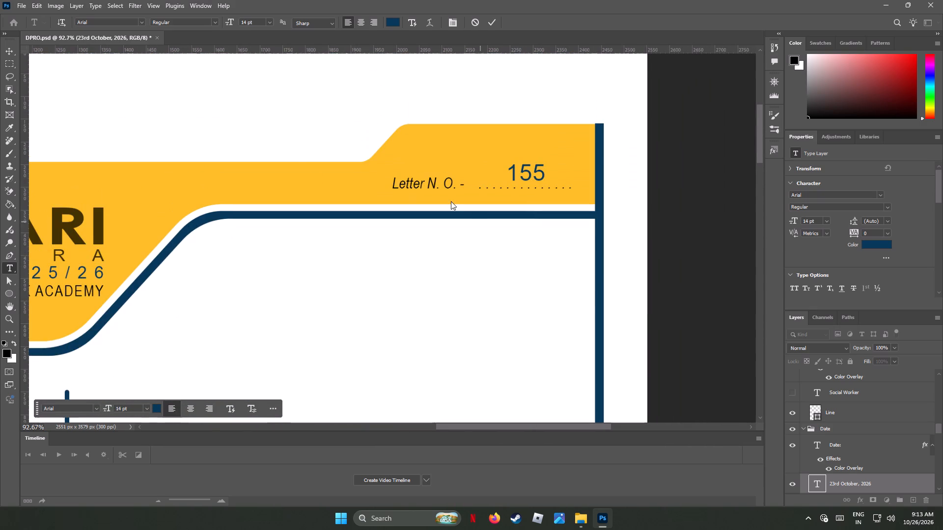
{"action": "left_click", "coordinate": [12, 52]}
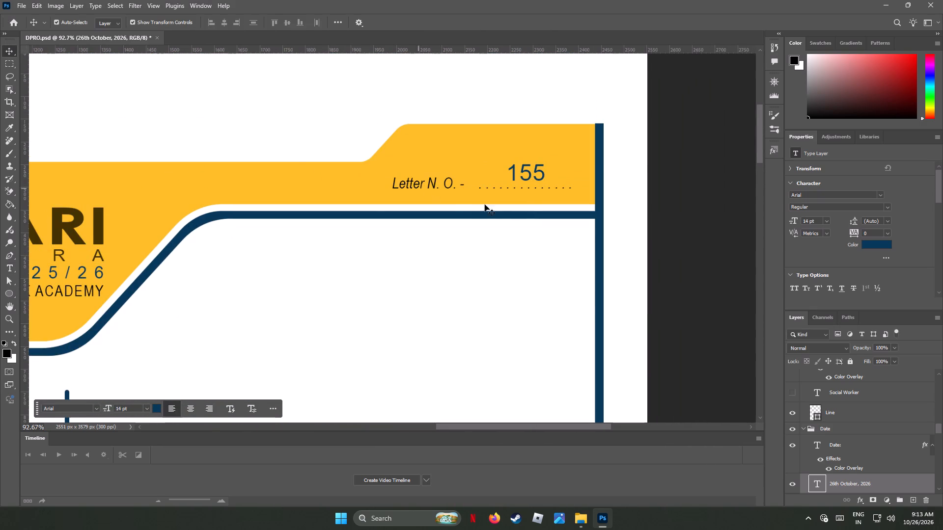
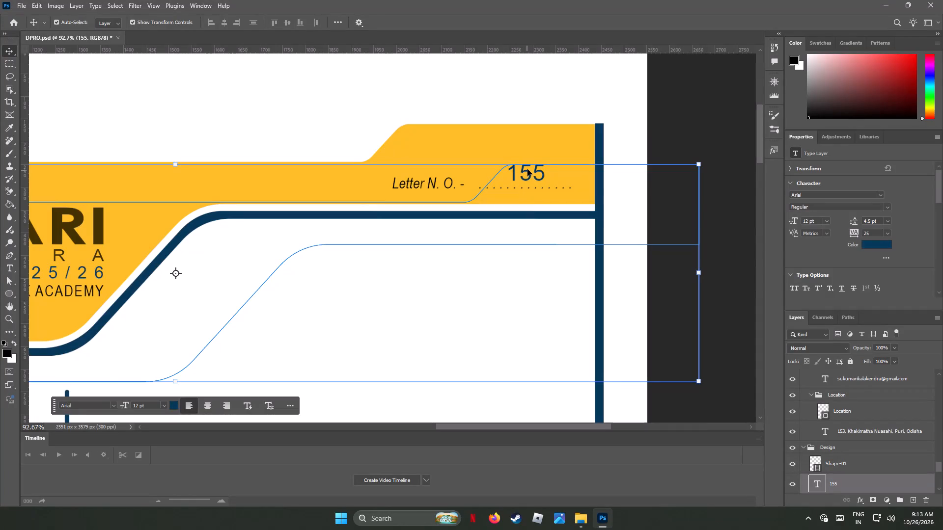
Change the last digit of the "Letter N. O." number in the yellow header band so it reads 156.
{"action": "left_click", "coordinate": [527, 169]}
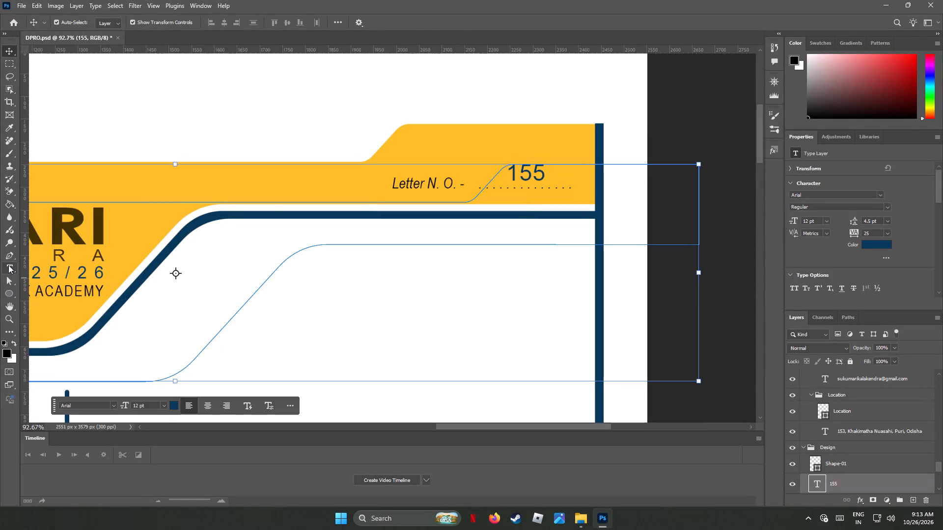
{"action": "left_click", "coordinate": [8, 265]}
{"action": "left_click_drag", "start_coordinate": [543, 176], "coordinate": [537, 175]}
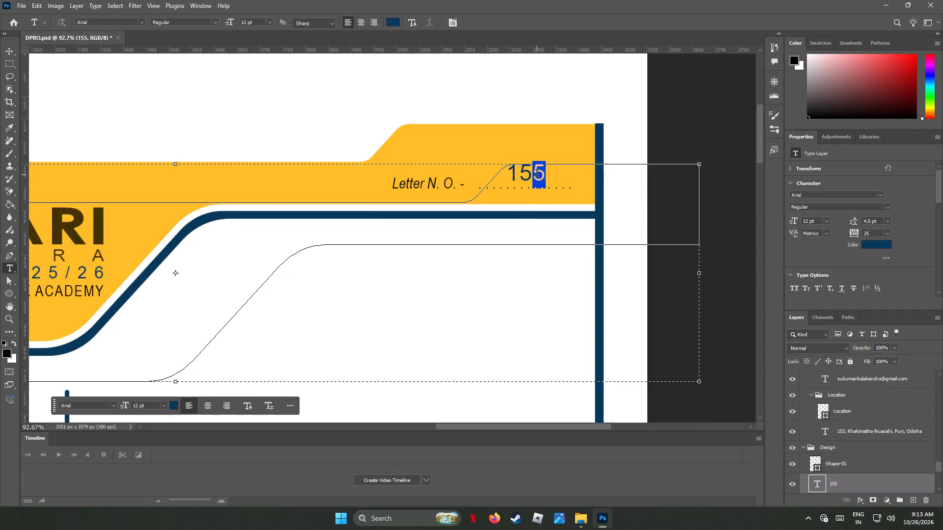
{"action": "left_click_drag", "start_coordinate": [537, 175], "coordinate": [534, 175]}
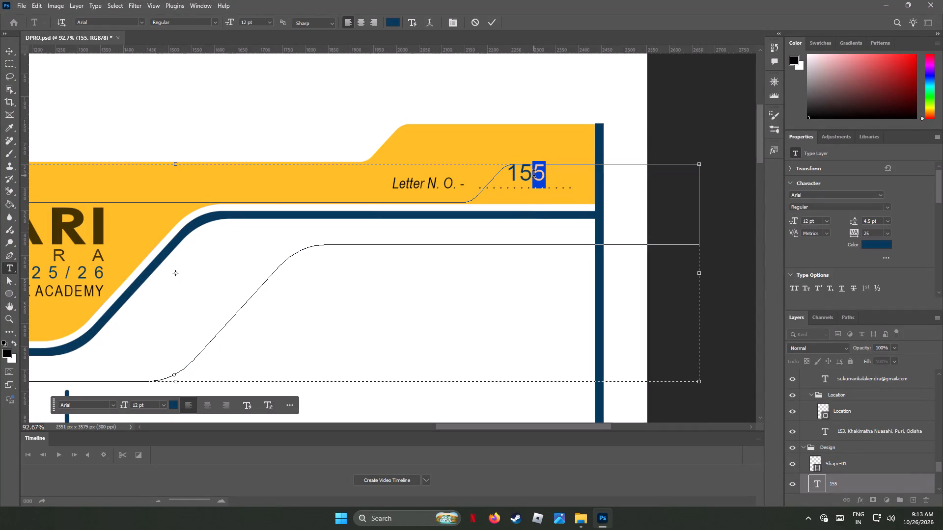
{"action": "key", "text": "6"}
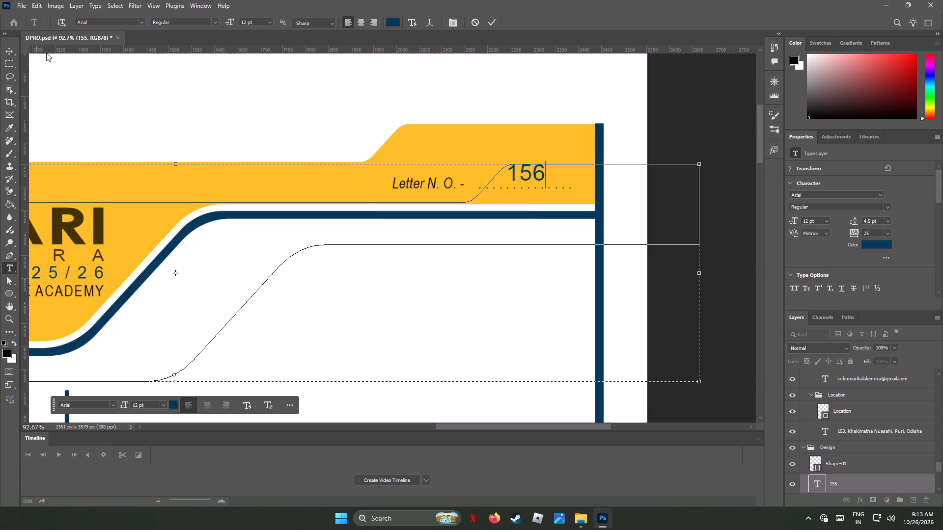
Commit the letter number edit and save the letter as a new Photoshop file named BM_Stn_Road.psd in the Sukumari_Mahotsav folder.
{"action": "left_click", "coordinate": [21, 4]}
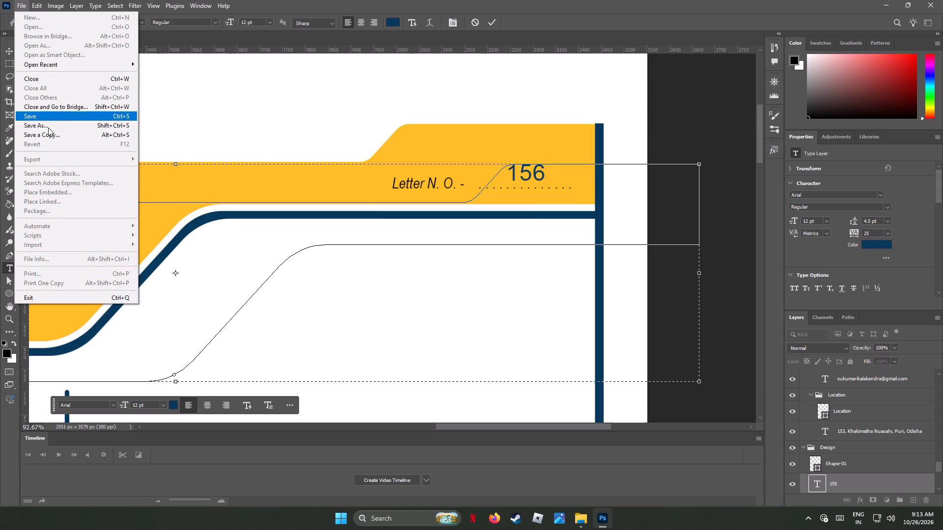
{"action": "left_click", "coordinate": [50, 127]}
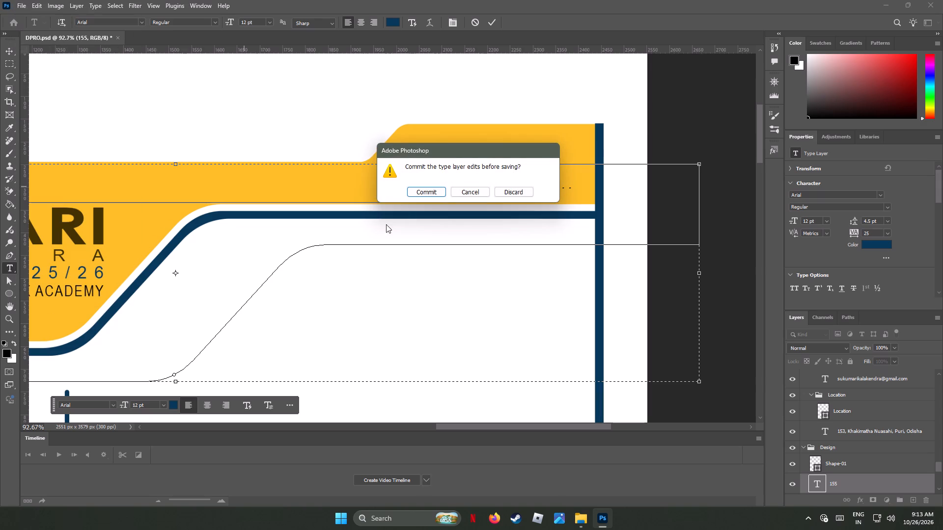
{"action": "left_click", "coordinate": [439, 193]}
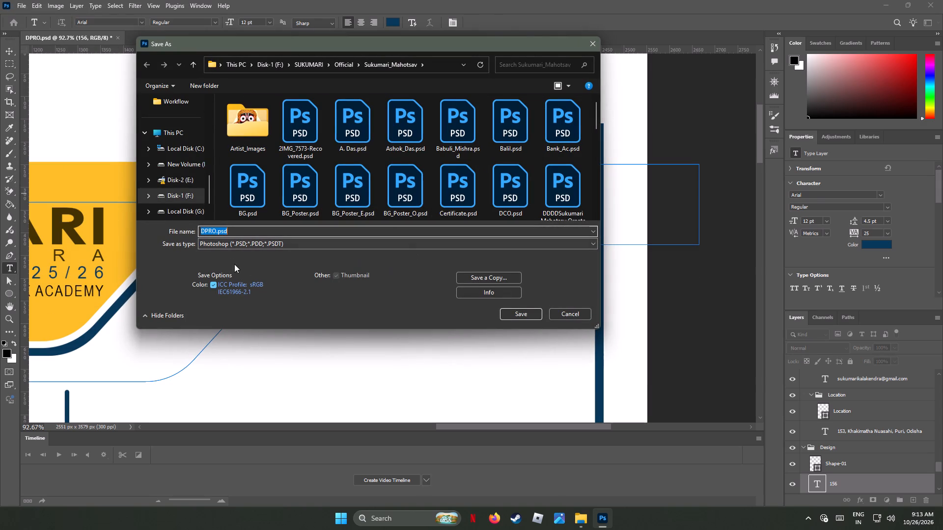
{"action": "left_click", "coordinate": [216, 230]}
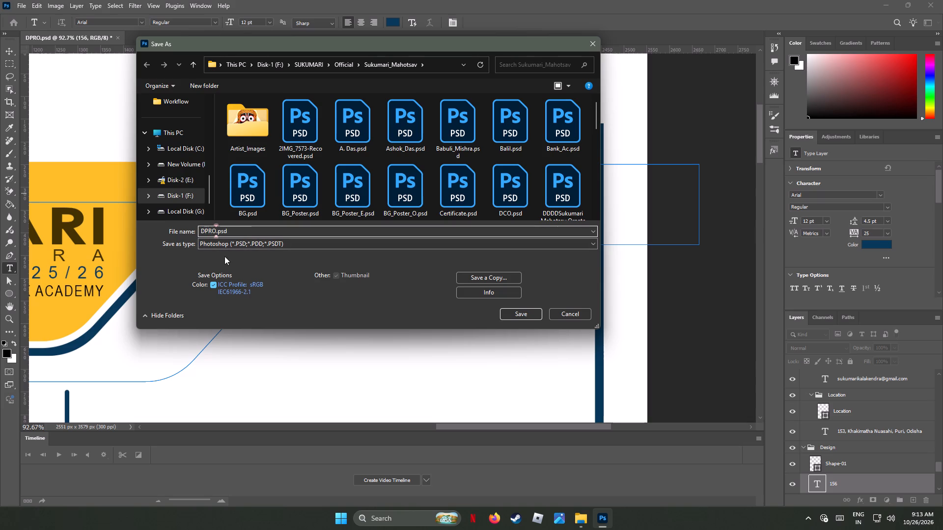
{"action": "key", "text": "BackSpace"}
{"action": "key", "text": "BackSpace"}
{"action": "key", "text": "BackSpace"}
{"action": "key", "text": "shift+b"}
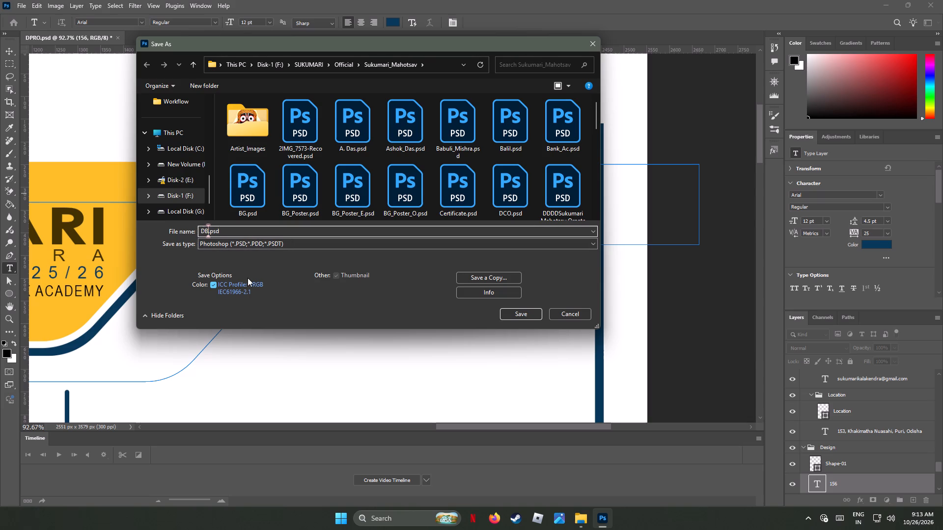
{"action": "key", "text": "shift+m"}
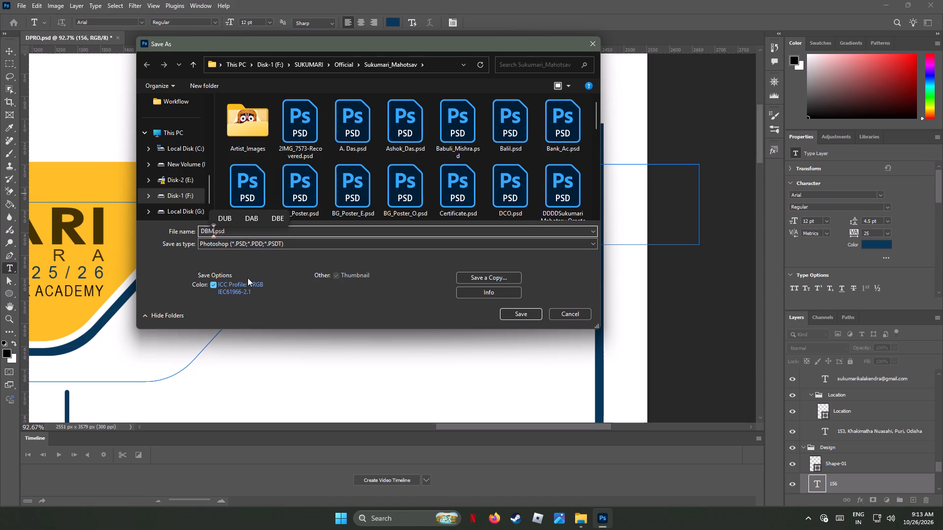
{"action": "key", "text": "shift+underscore"}
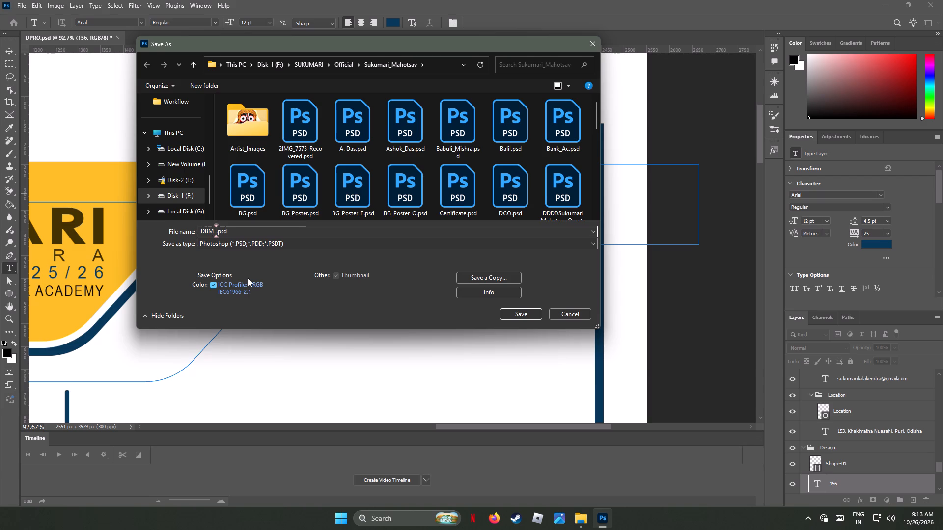
{"action": "type", "text": "St"}
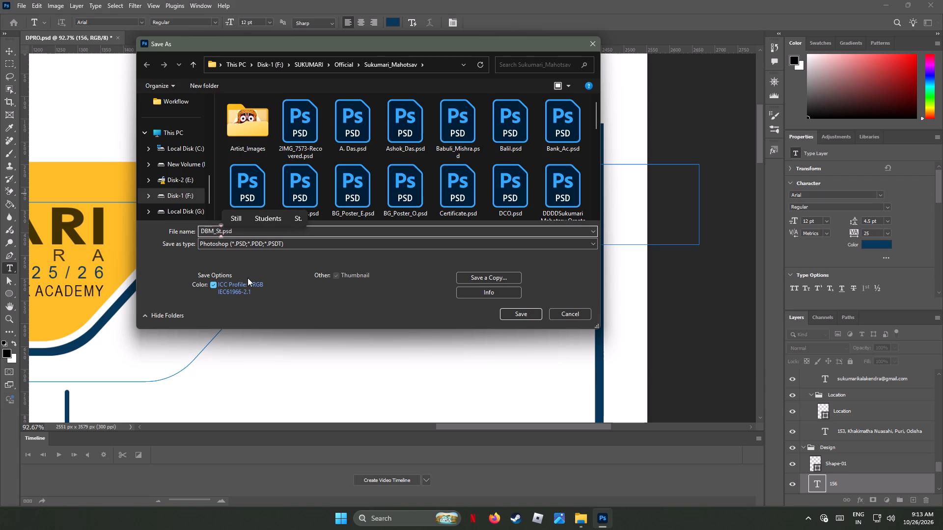
{"action": "key", "text": "n"}
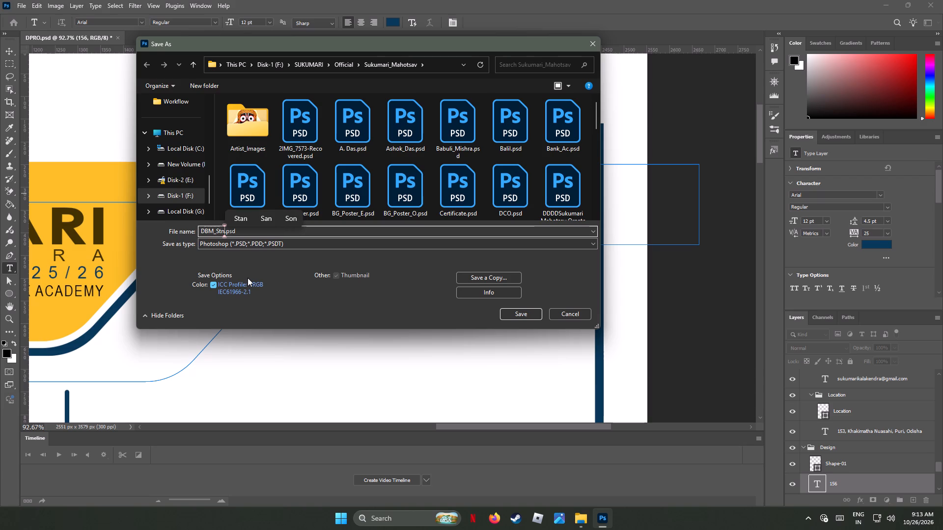
{"action": "key", "text": "shift+underscore"}
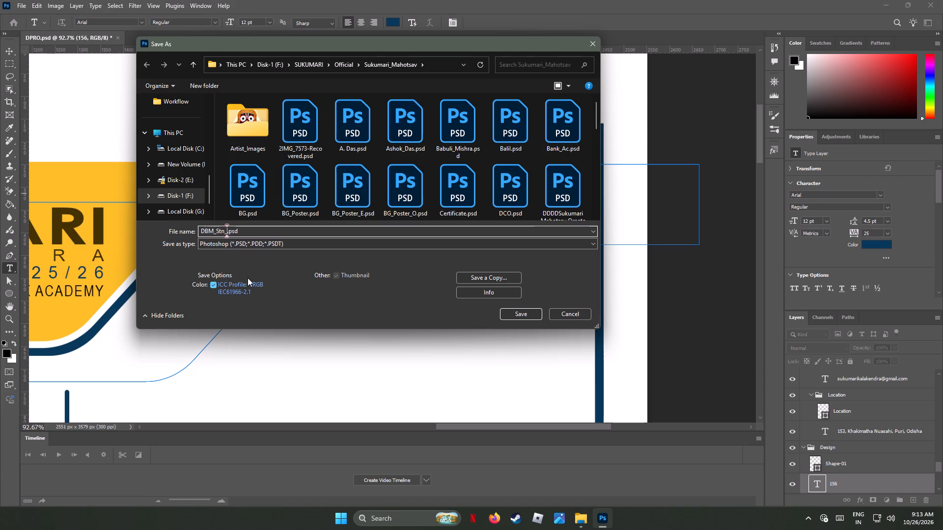
{"action": "type", "text": "Road"}
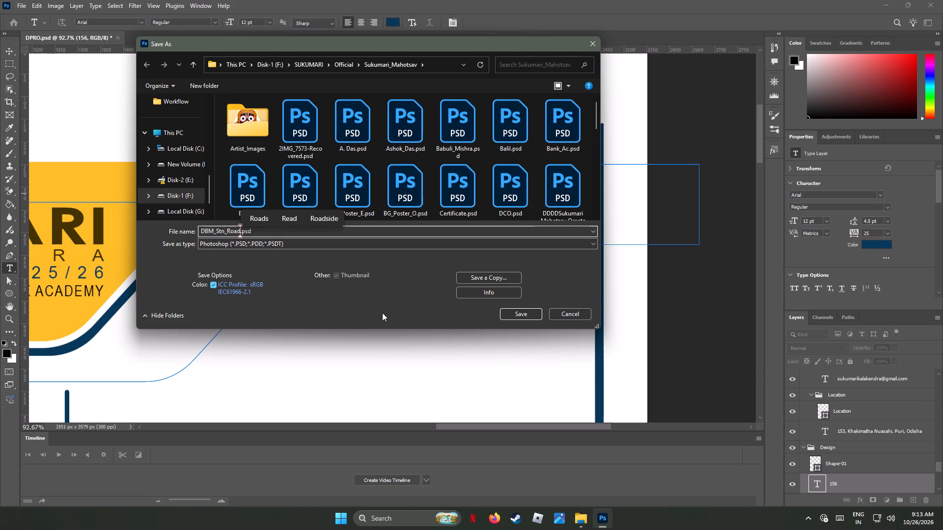
{"action": "left_click", "coordinate": [204, 231]}
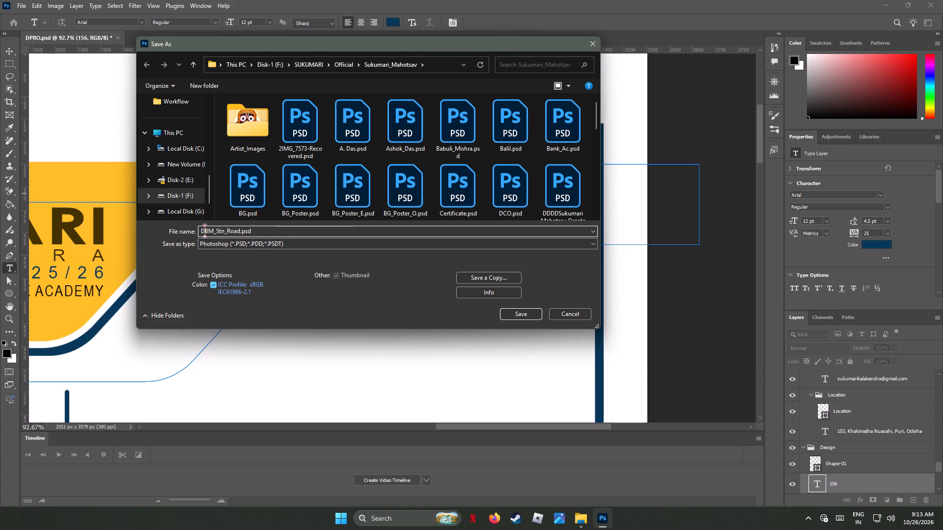
{"action": "key", "text": "BackSpace"}
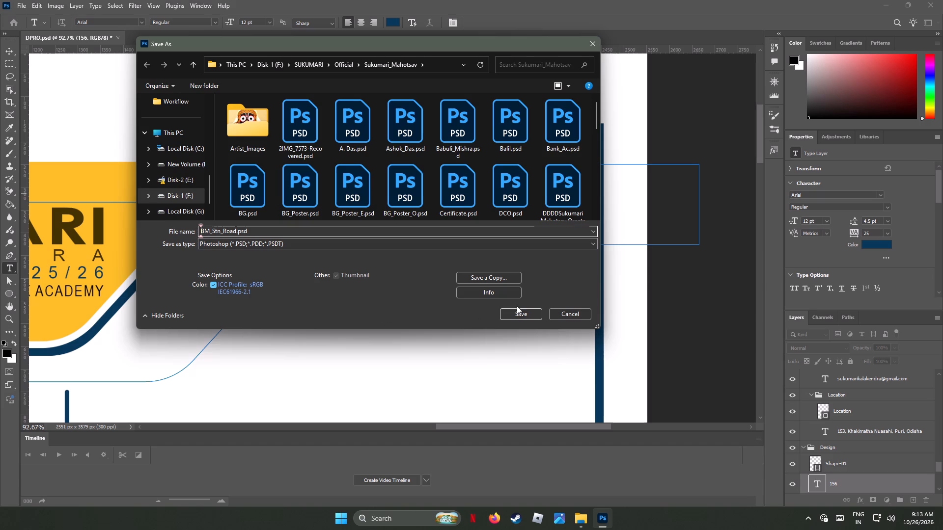
{"action": "left_click", "coordinate": [523, 311]}
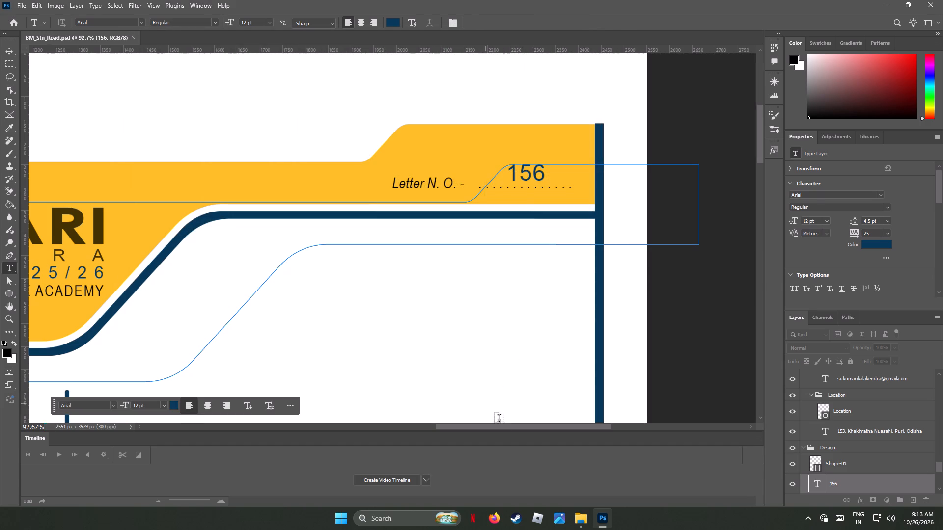
Review the whole letter from the header and addressee block through the body text to the sender's signature.
{"action": "left_click_drag", "start_coordinate": [509, 427], "coordinate": [389, 423]}
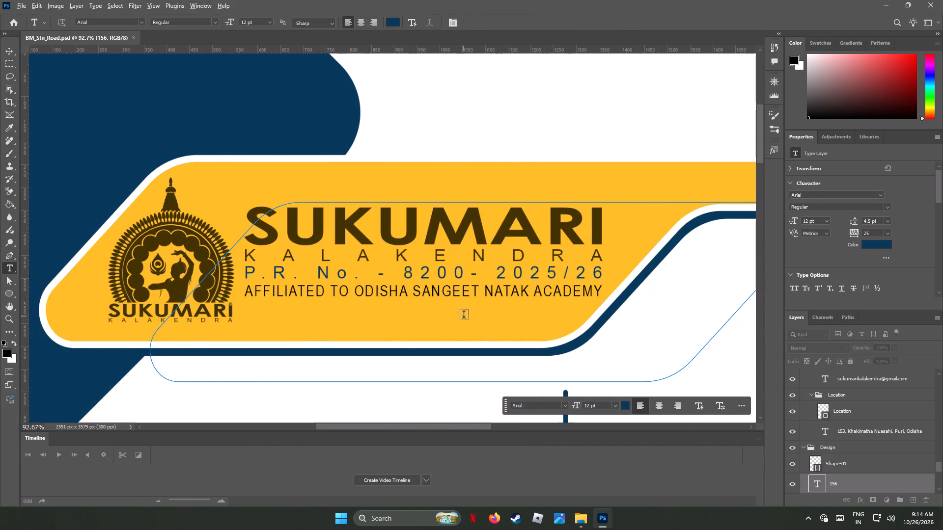
{"action": "scroll", "coordinate": [464, 316], "scroll_direction": "down", "scroll_amount": 7, "text": "alt"}
{"action": "scroll", "coordinate": [464, 316], "scroll_direction": "up", "scroll_amount": 1, "text": "alt"}
{"action": "scroll", "coordinate": [464, 316], "scroll_direction": "down", "scroll_amount": 1, "text": "alt"}
{"action": "scroll", "coordinate": [510, 260], "scroll_direction": "up", "scroll_amount": 1}
{"action": "scroll", "coordinate": [510, 260], "scroll_direction": "down", "scroll_amount": 16}
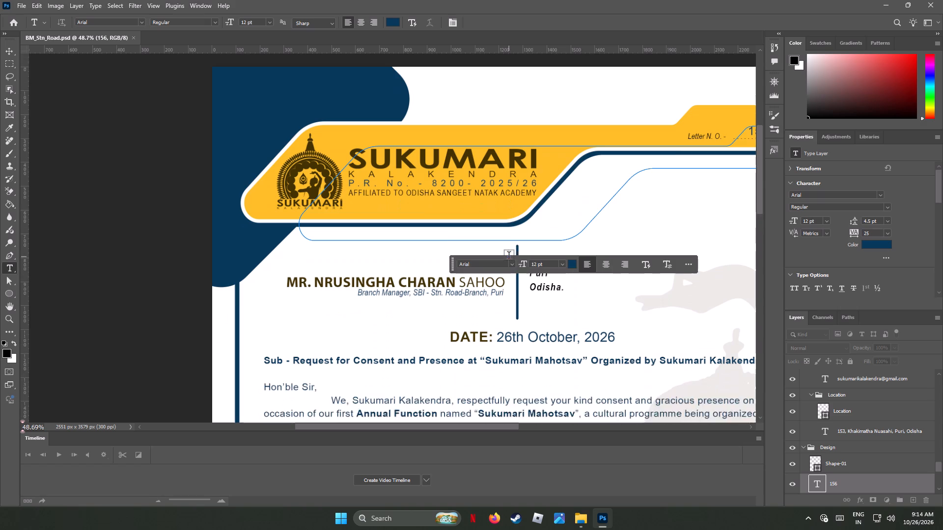
{"action": "scroll", "coordinate": [509, 257], "scroll_direction": "down", "scroll_amount": 4}
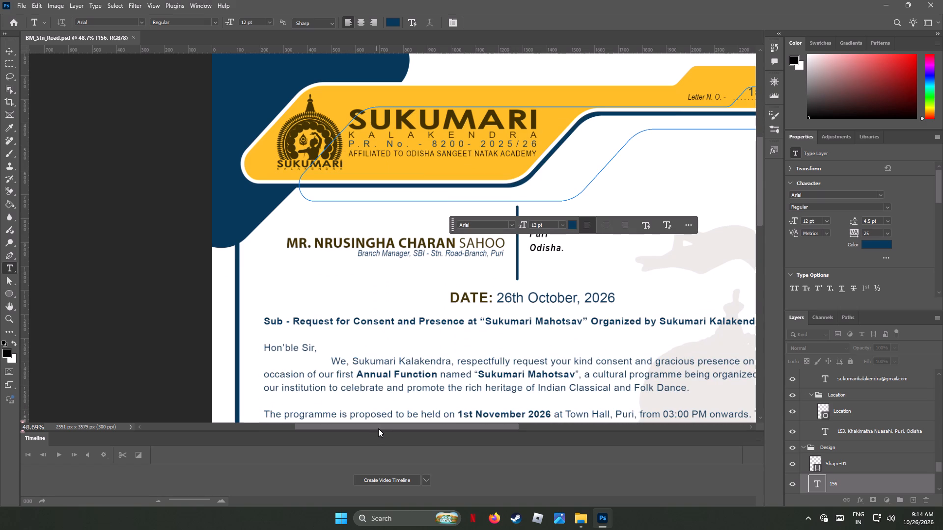
{"action": "left_click_drag", "start_coordinate": [378, 428], "coordinate": [427, 427]}
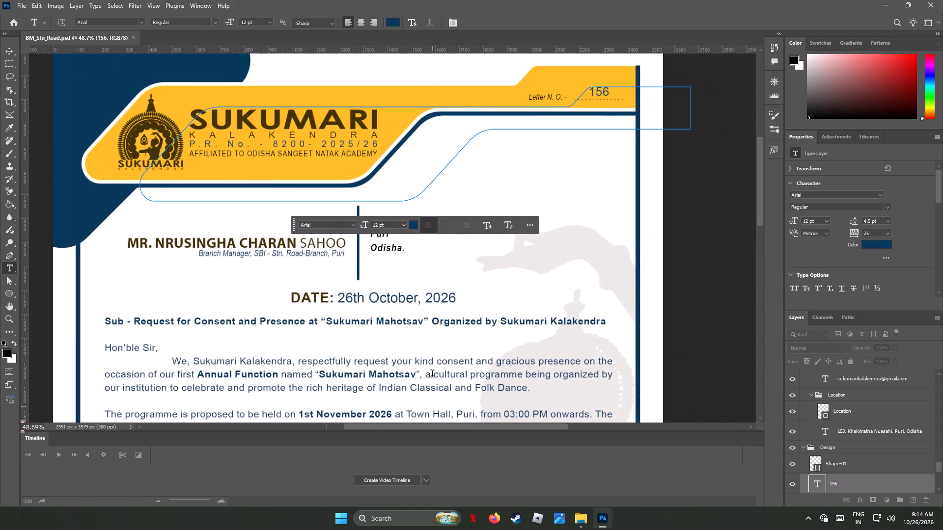
{"action": "scroll", "coordinate": [436, 366], "scroll_direction": "down", "scroll_amount": 10}
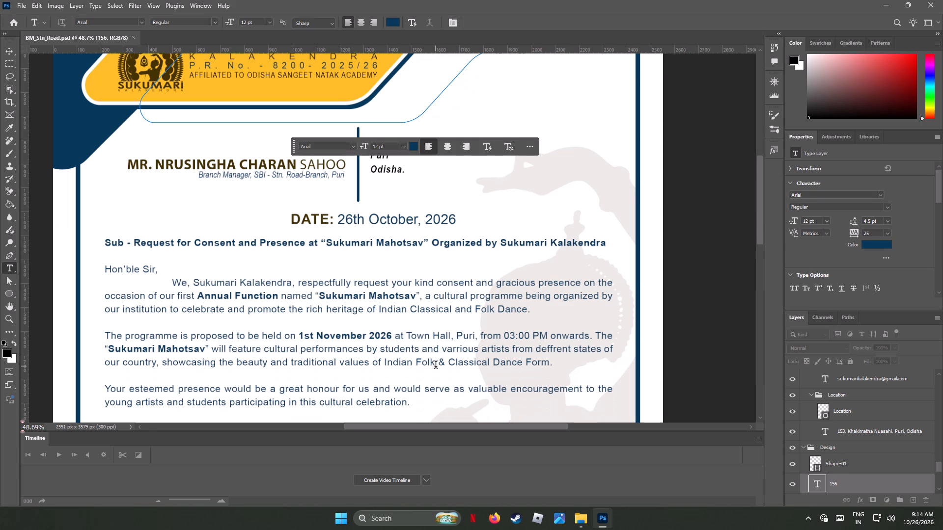
{"action": "scroll", "coordinate": [436, 366], "scroll_direction": "down", "scroll_amount": 8}
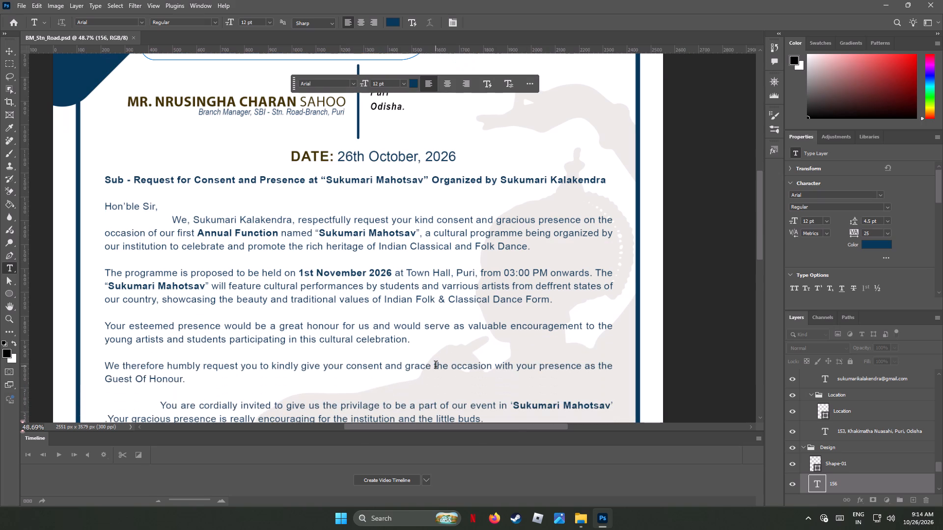
{"action": "scroll", "coordinate": [436, 366], "scroll_direction": "down", "scroll_amount": 5}
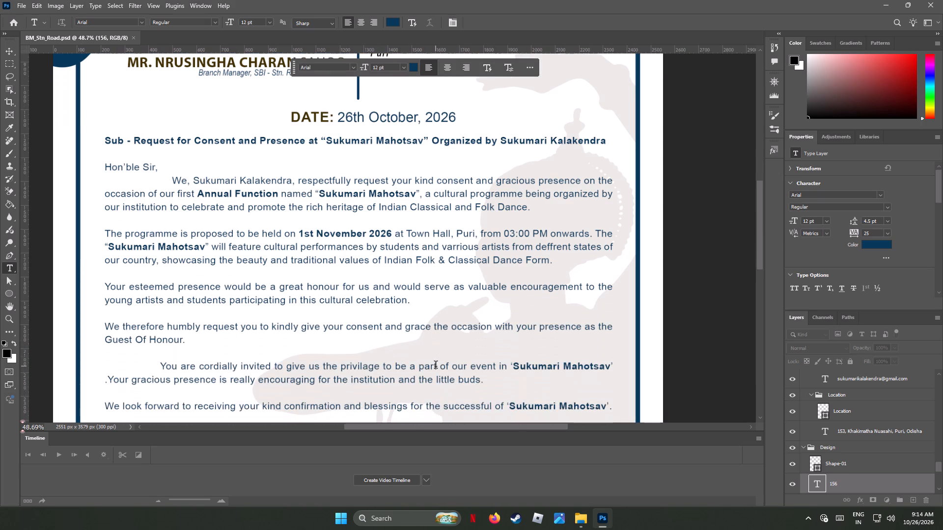
{"action": "scroll", "coordinate": [436, 366], "scroll_direction": "down", "scroll_amount": 6}
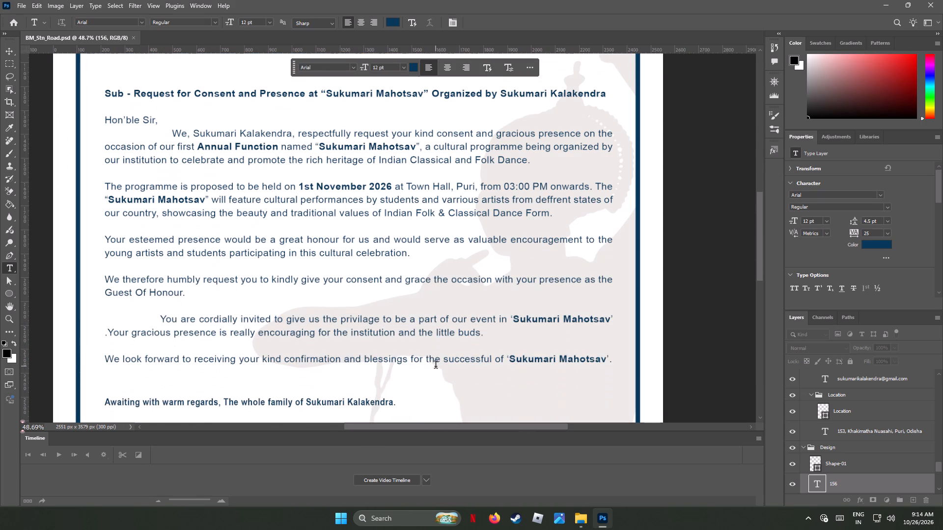
{"action": "scroll", "coordinate": [436, 366], "scroll_direction": "down", "scroll_amount": 3}
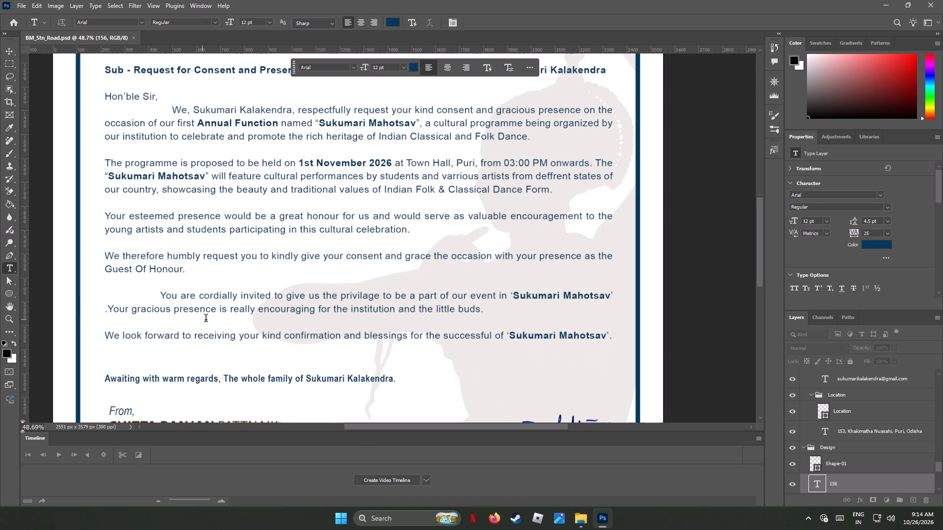
{"action": "scroll", "coordinate": [207, 319], "scroll_direction": "down", "scroll_amount": 4}
{"action": "scroll", "coordinate": [207, 319], "scroll_direction": "up", "scroll_amount": 1}
{"action": "scroll", "coordinate": [207, 319], "scroll_direction": "down", "scroll_amount": 2}
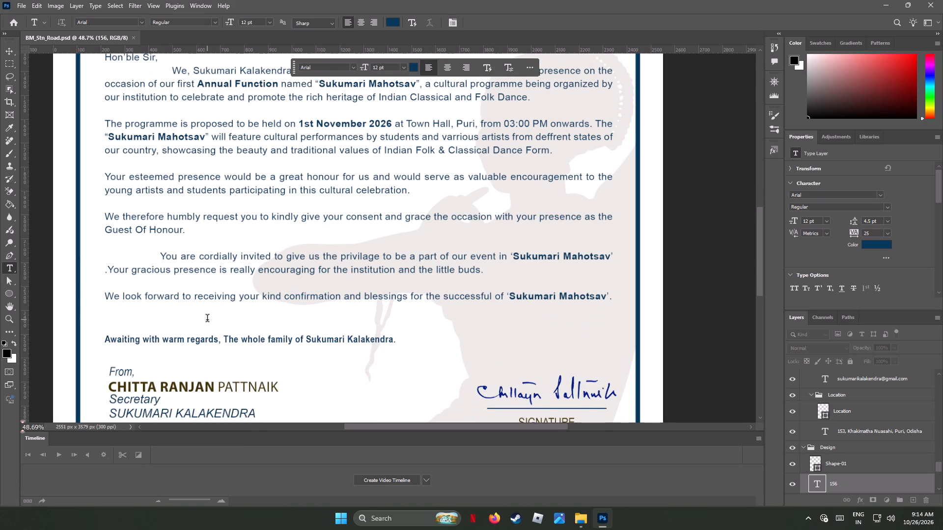
{"action": "scroll", "coordinate": [207, 319], "scroll_direction": "up", "scroll_amount": 17}
{"action": "scroll", "coordinate": [207, 319], "scroll_direction": "up", "scroll_amount": 15}
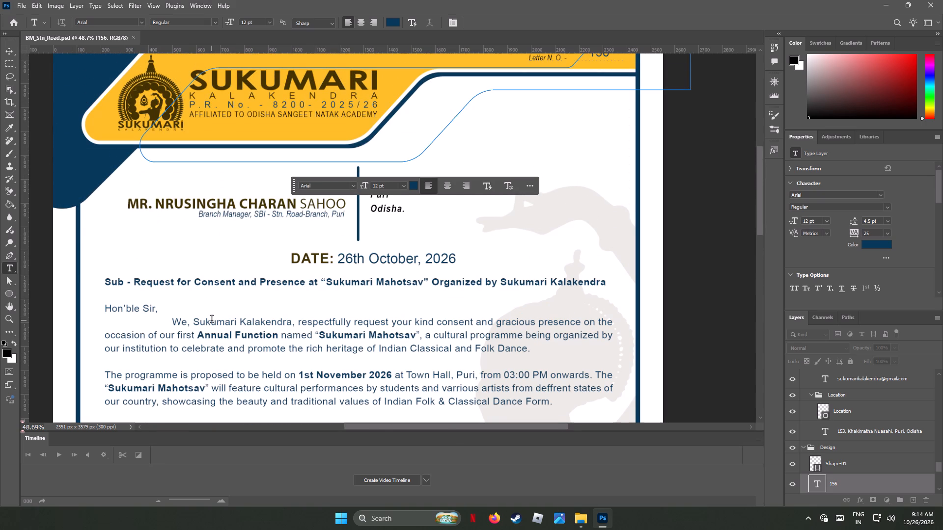
Save the BM_Stn_Road.psd document.
{"action": "key", "text": "ctrl+s"}
Save the letter as a Photoshop PDF named BM_Stn_Road.pdf in the Sukumari_Mahotsav folder, using the High Quality Print preset.
{"action": "scroll", "coordinate": [212, 320], "scroll_direction": "up", "scroll_amount": 5}
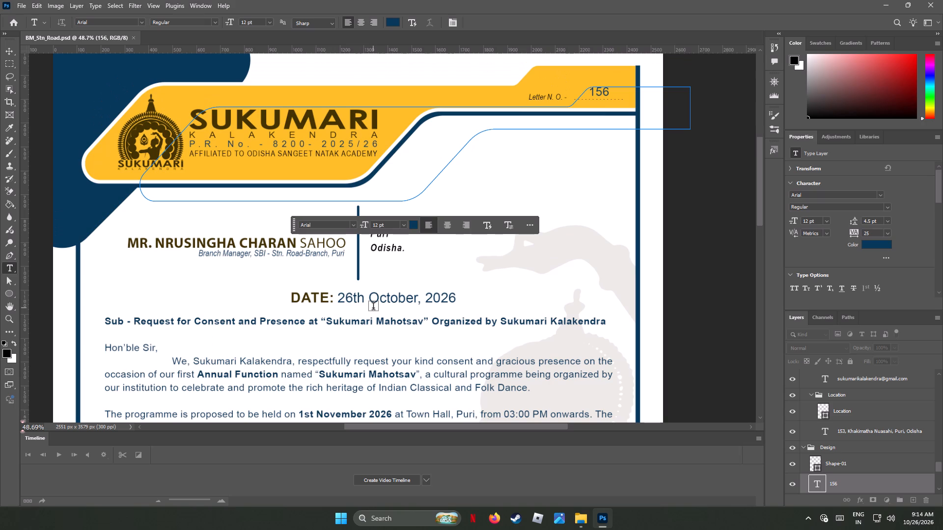
{"action": "left_click", "coordinate": [22, 4]}
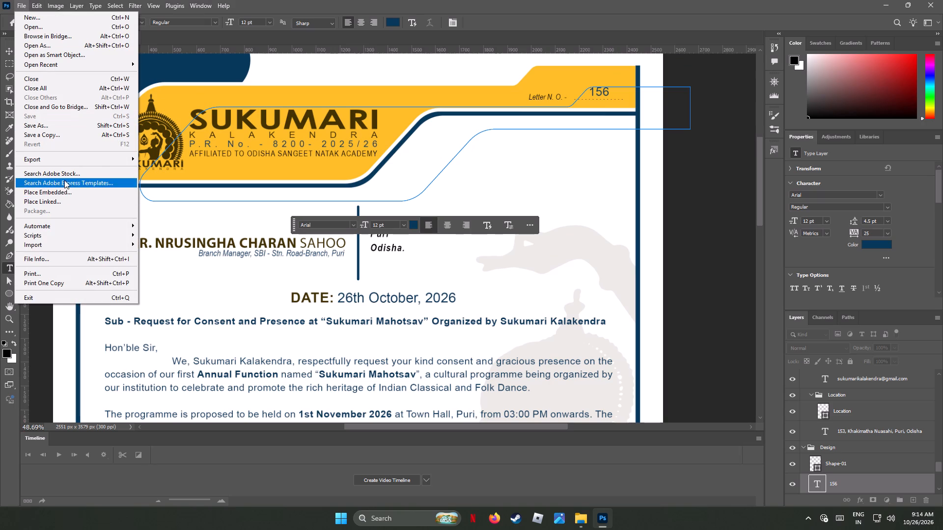
{"action": "left_click", "coordinate": [55, 124]}
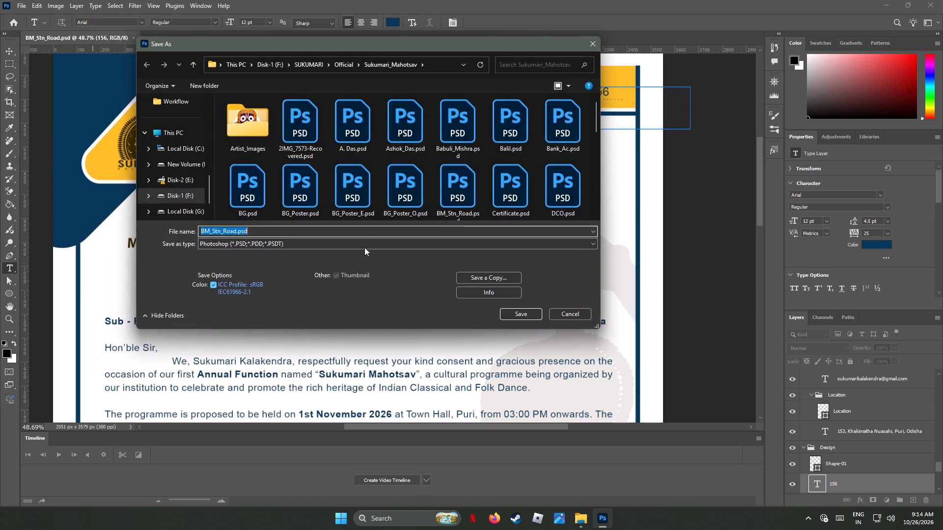
{"action": "left_click", "coordinate": [369, 242]}
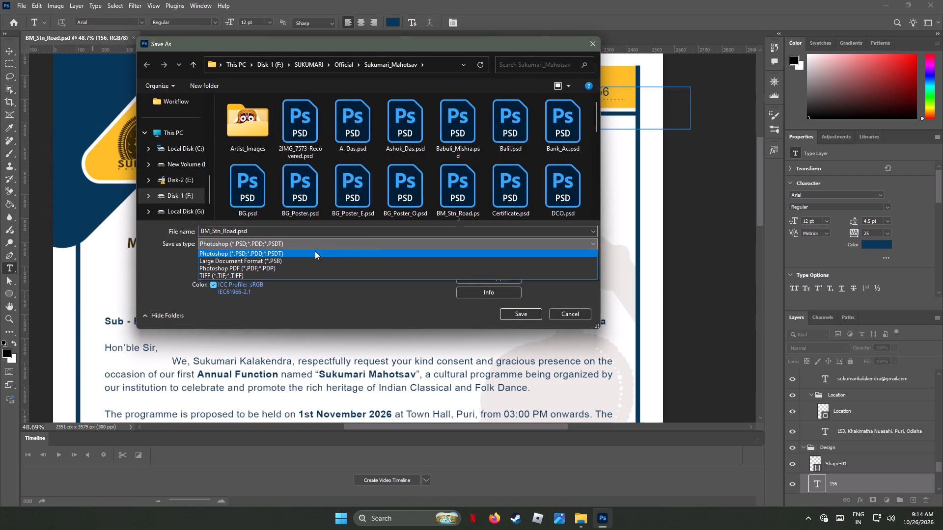
{"action": "left_click", "coordinate": [276, 267]}
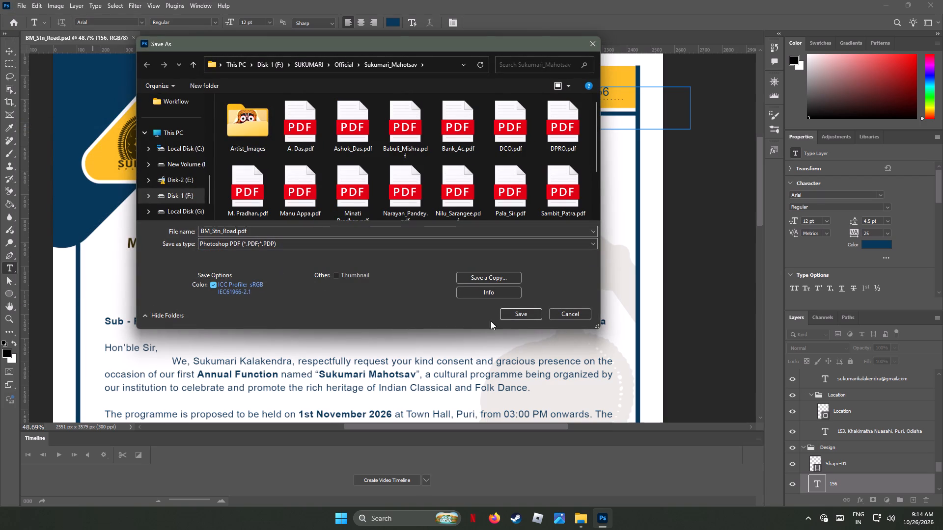
{"action": "left_click", "coordinate": [515, 313]}
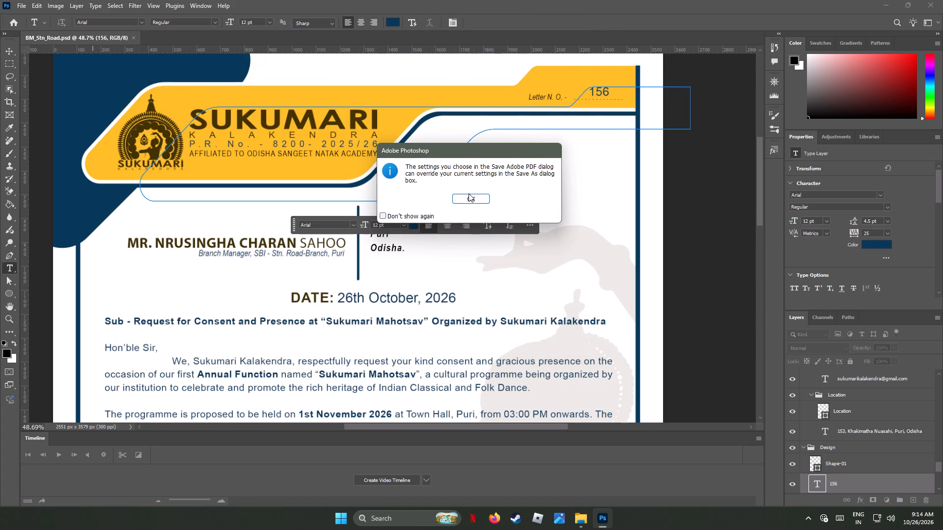
{"action": "left_click", "coordinate": [470, 196]}
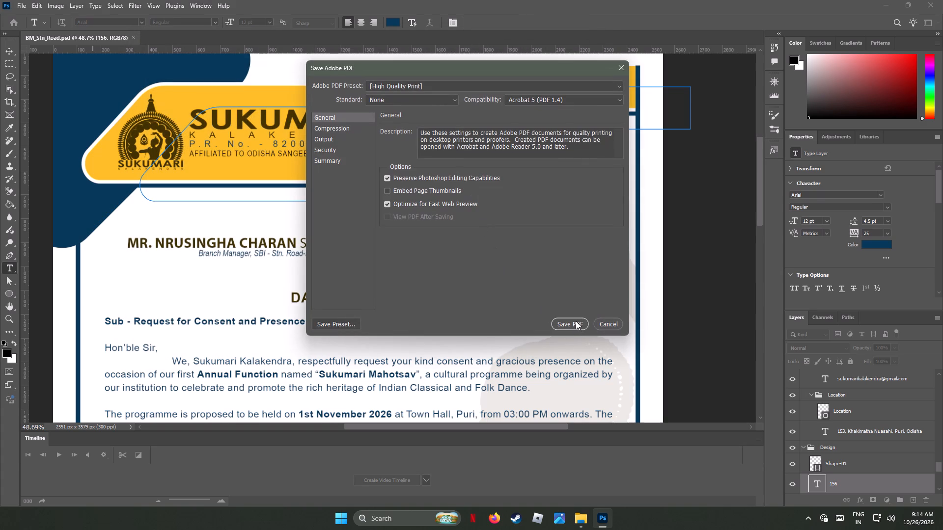
{"action": "left_click", "coordinate": [576, 321]}
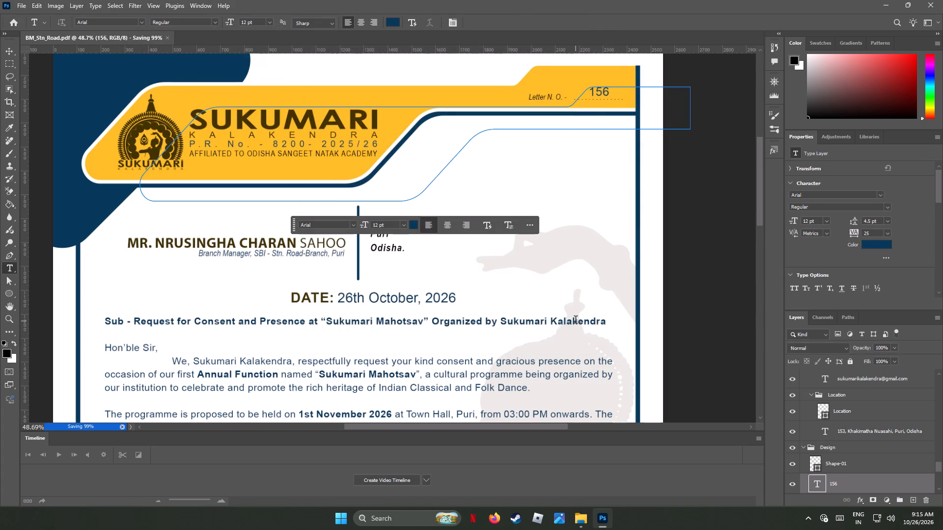
Open the recently used letter document DPRO.psd.
{"action": "left_click", "coordinate": [24, 3]}
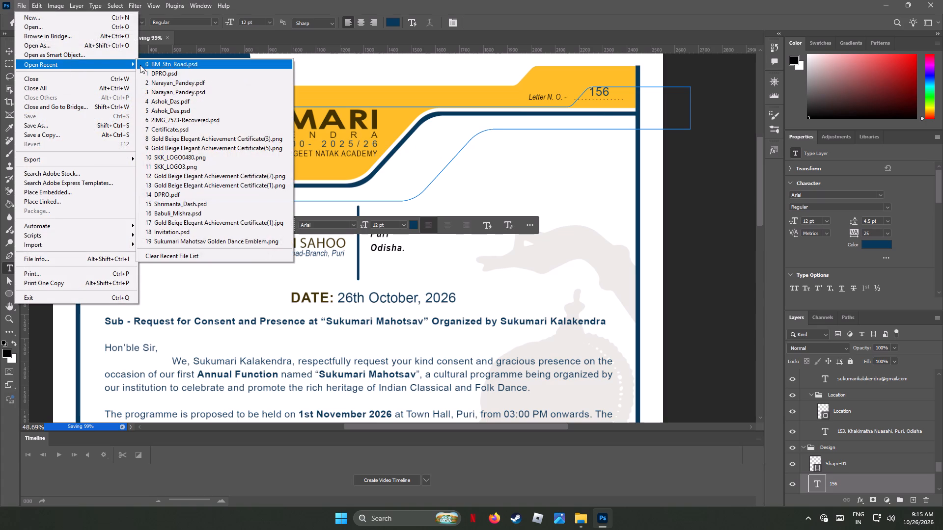
{"action": "left_click", "coordinate": [188, 71]}
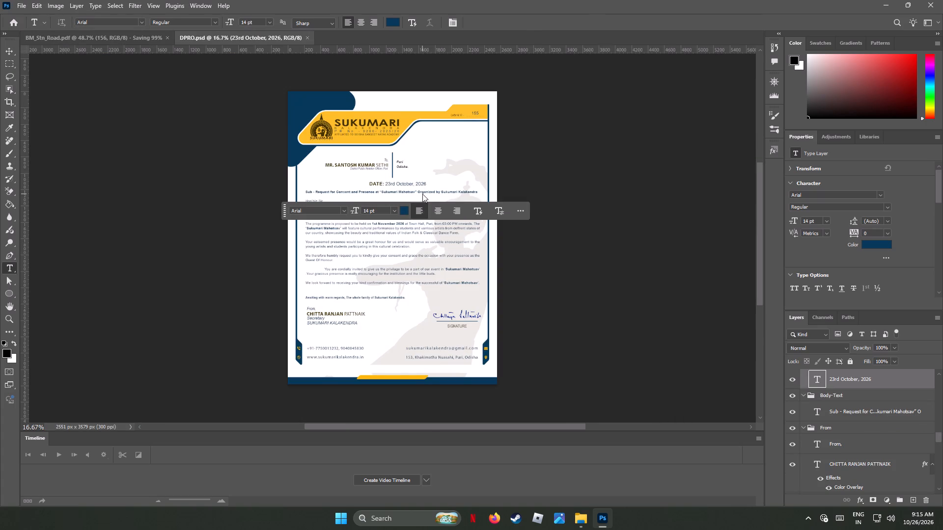
Change the day in the letter's DATE line so it reads 26th October, 2026.
{"action": "scroll", "coordinate": [415, 153], "scroll_direction": "up", "scroll_amount": 3, "text": "alt"}
{"action": "scroll", "coordinate": [404, 168], "scroll_direction": "down", "scroll_amount": 1, "text": "alt"}
{"action": "scroll", "coordinate": [404, 168], "scroll_direction": "up", "scroll_amount": 8, "text": "alt"}
{"action": "scroll", "coordinate": [325, 159], "scroll_direction": "up", "scroll_amount": 2, "text": "alt"}
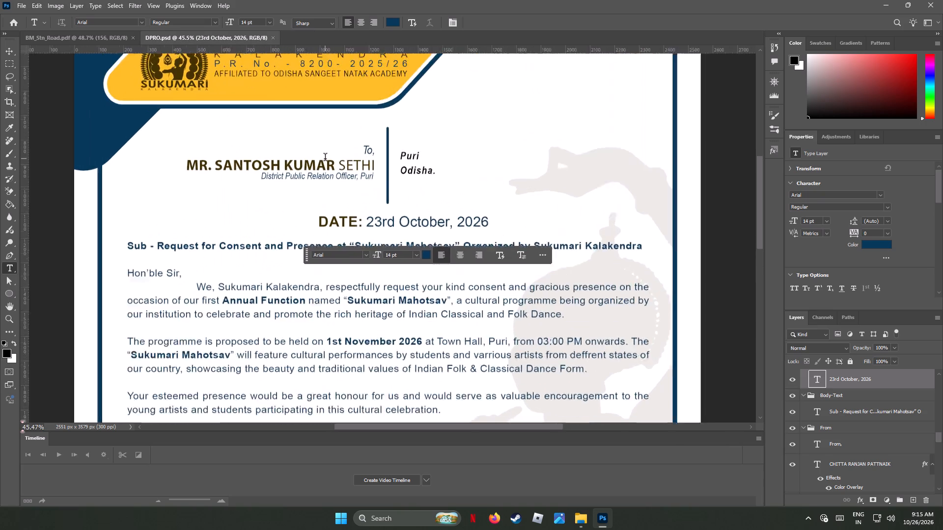
{"action": "scroll", "coordinate": [325, 159], "scroll_direction": "up", "scroll_amount": 5, "text": "alt"}
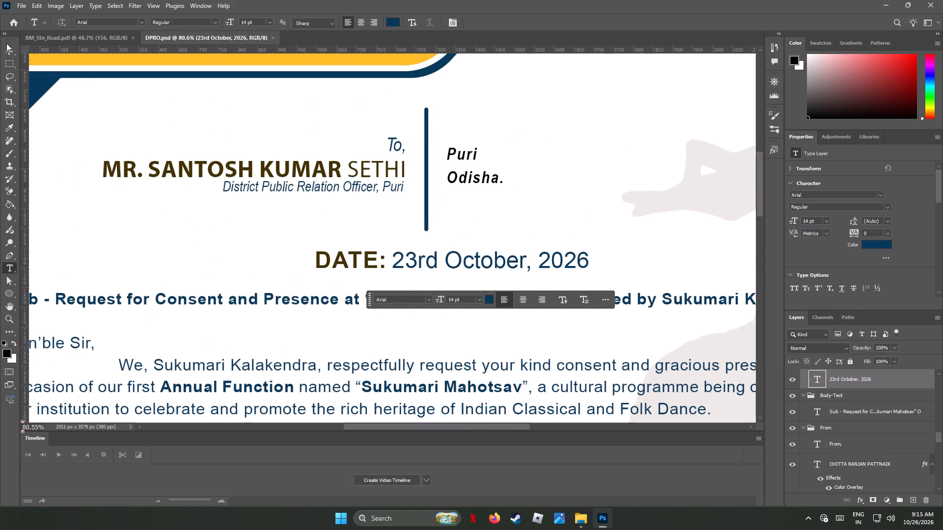
{"action": "left_click", "coordinate": [10, 54]}
{"action": "left_click", "coordinate": [419, 263]}
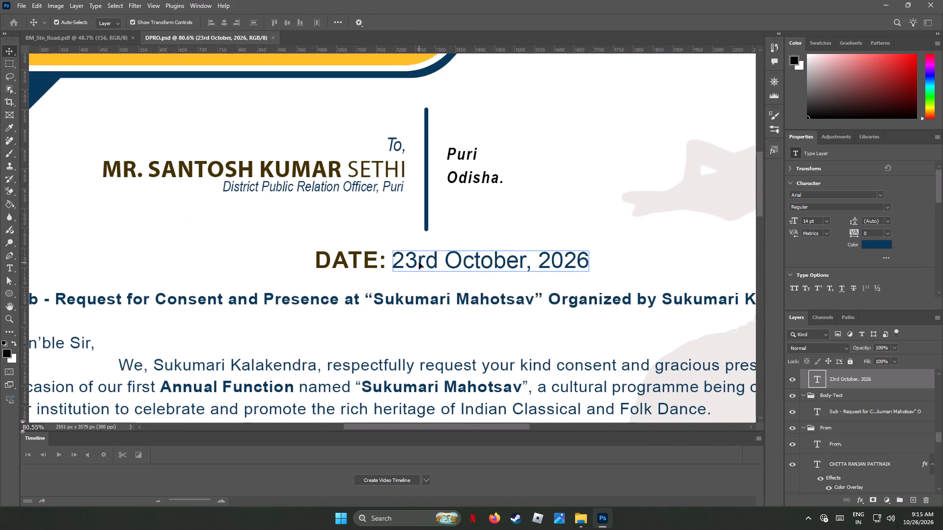
{"action": "left_click", "coordinate": [10, 265]}
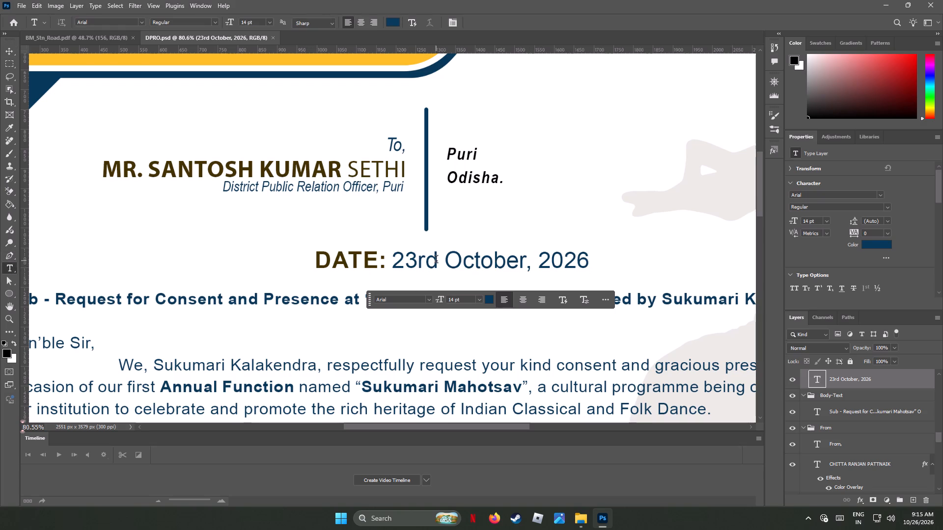
{"action": "left_click_drag", "start_coordinate": [436, 261], "coordinate": [407, 262]}
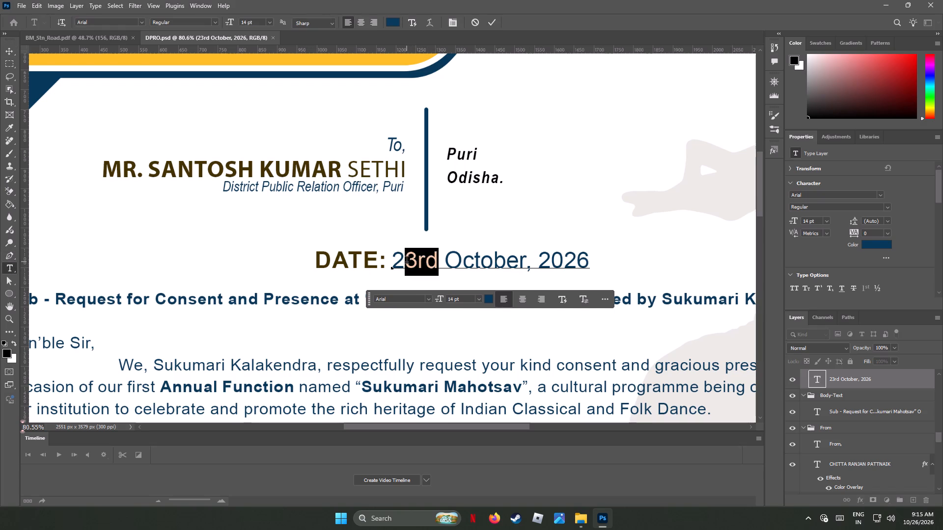
{"action": "key", "text": "6"}
{"action": "key", "text": "t"}
{"action": "key", "text": "h"}
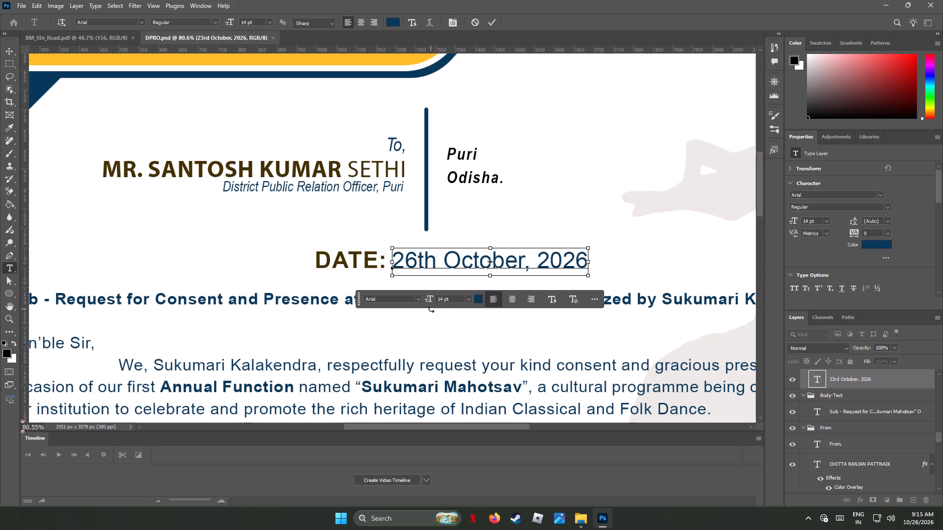
Commit the date edit and save the DPRO.psd document.
{"action": "key", "text": "ctrl+s"}
{"action": "key", "text": "ctrl+s"}
{"action": "key", "text": "ctrl+s"}
{"action": "key", "text": "ctrl+s"}
{"action": "key", "text": "ctrl+s"}
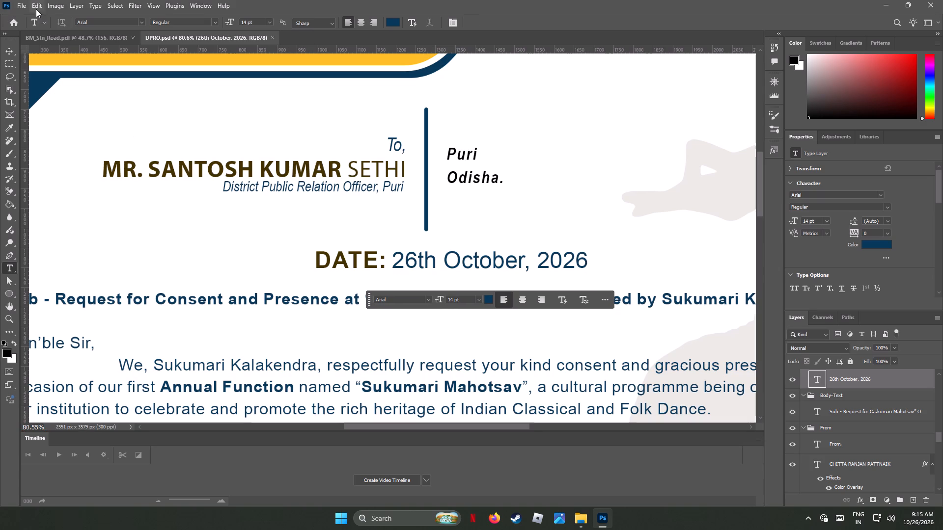
Save the letter as a Photoshop PDF named DPRO.pdf in the Sukumari_Mahotsav folder, using the High Quality Print preset.
{"action": "left_click", "coordinate": [21, 7]}
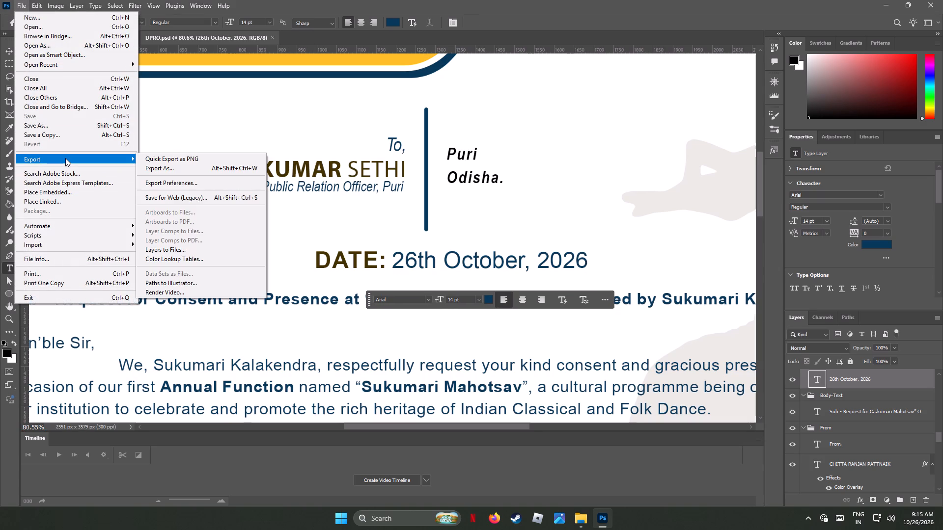
{"action": "left_click", "coordinate": [61, 121]}
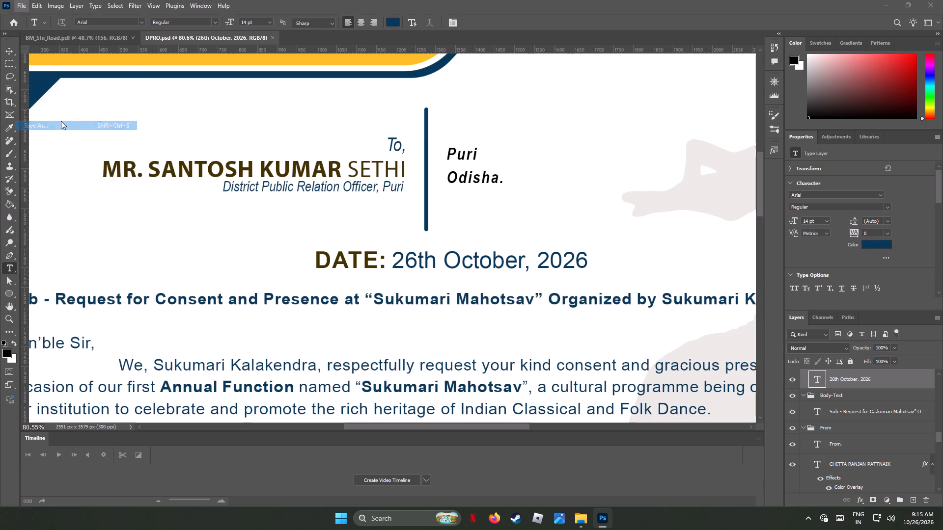
{"action": "left_click", "coordinate": [357, 241]}
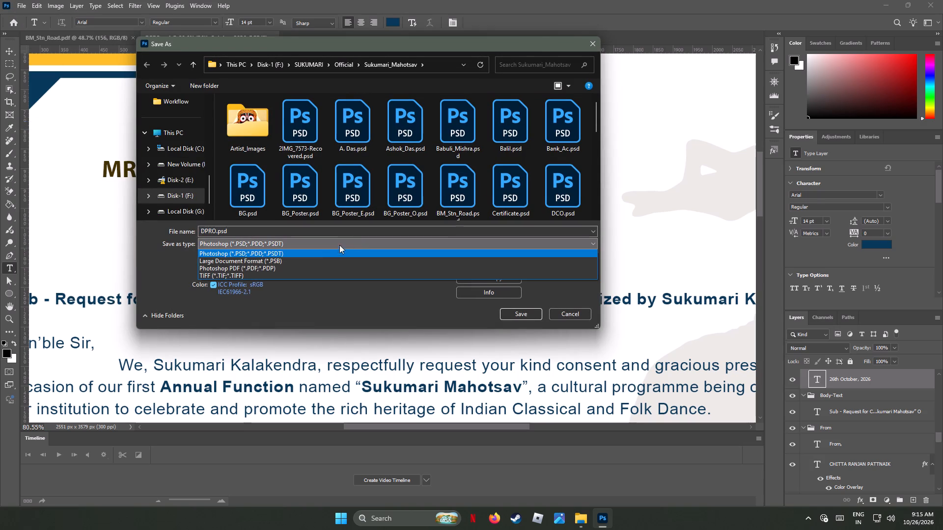
{"action": "left_click", "coordinate": [268, 268]}
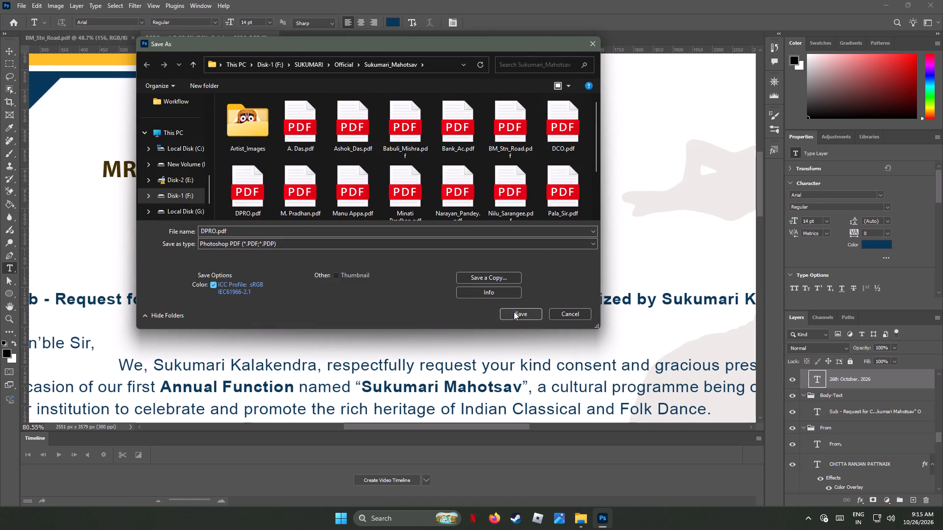
{"action": "left_click", "coordinate": [514, 312]}
{"action": "left_click", "coordinate": [503, 255]}
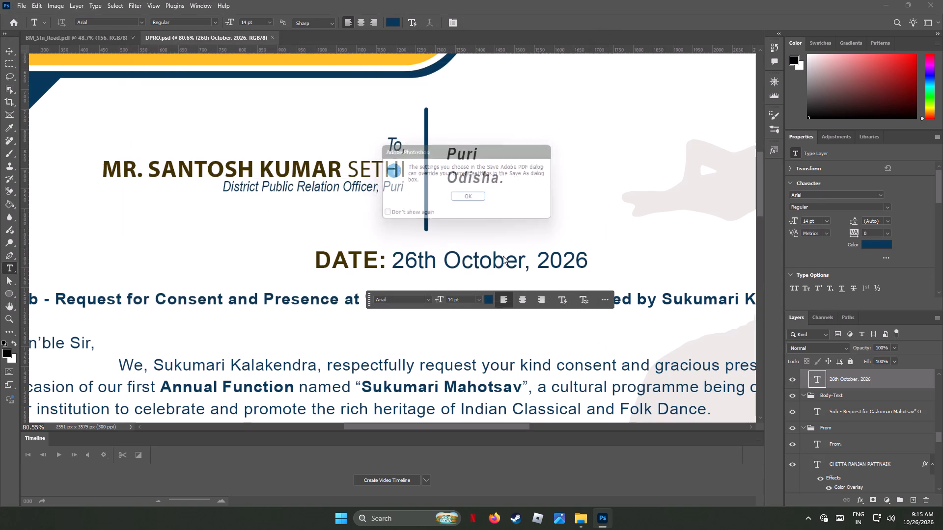
{"action": "left_click", "coordinate": [481, 200]}
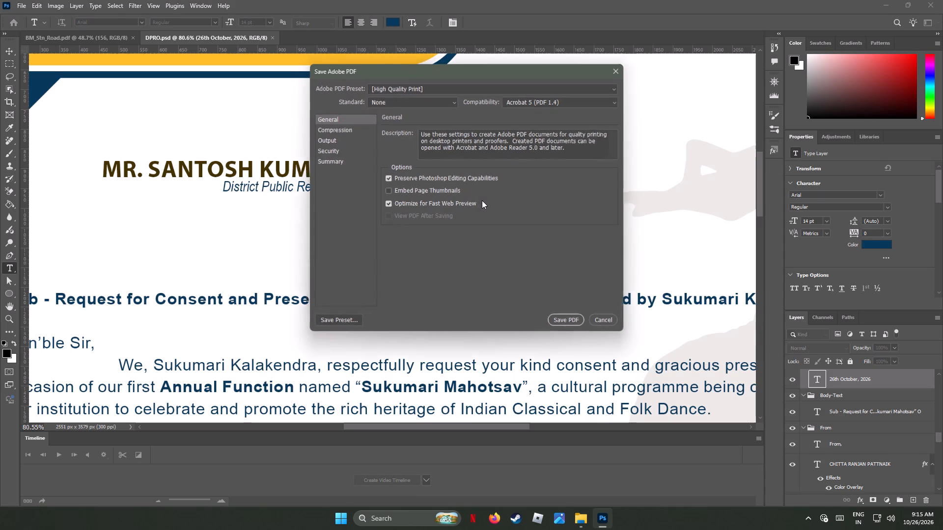
{"action": "left_click", "coordinate": [568, 320]}
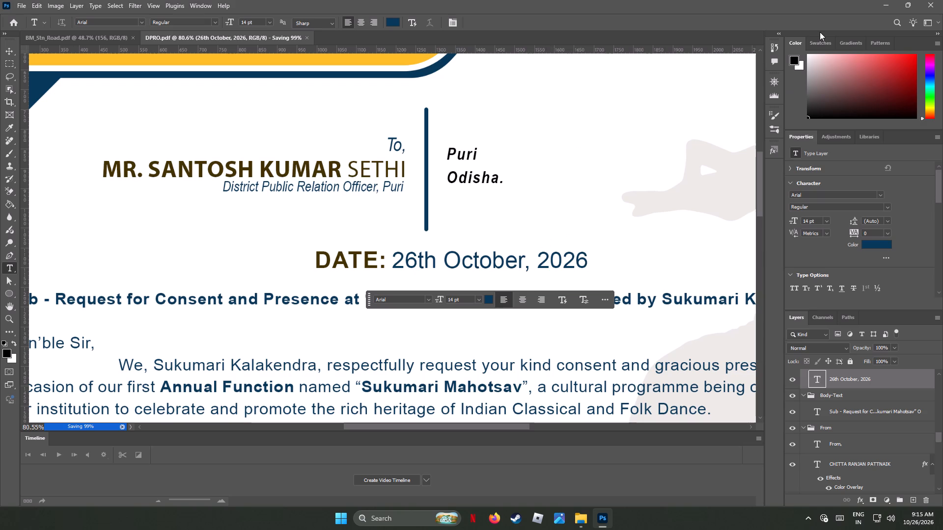
{"action": "left_click", "coordinate": [880, 8]}
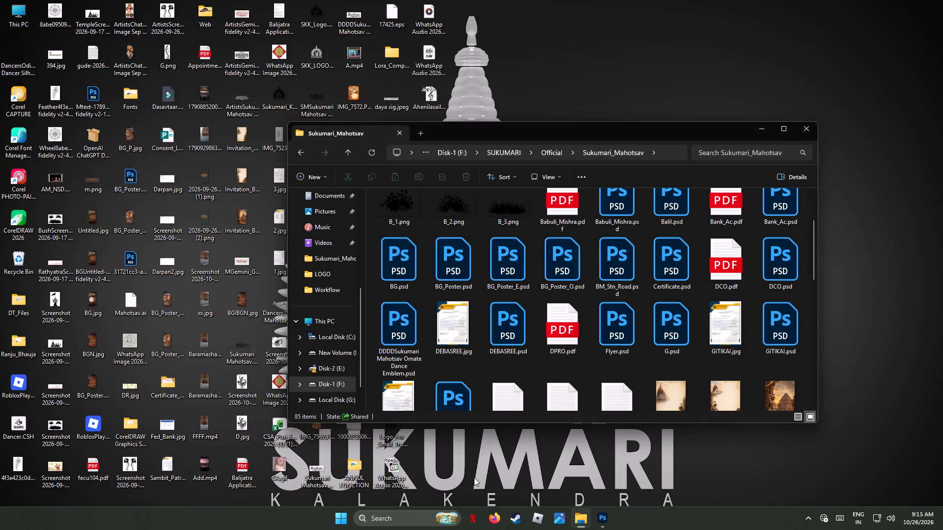
{"action": "left_click", "coordinate": [493, 521]}
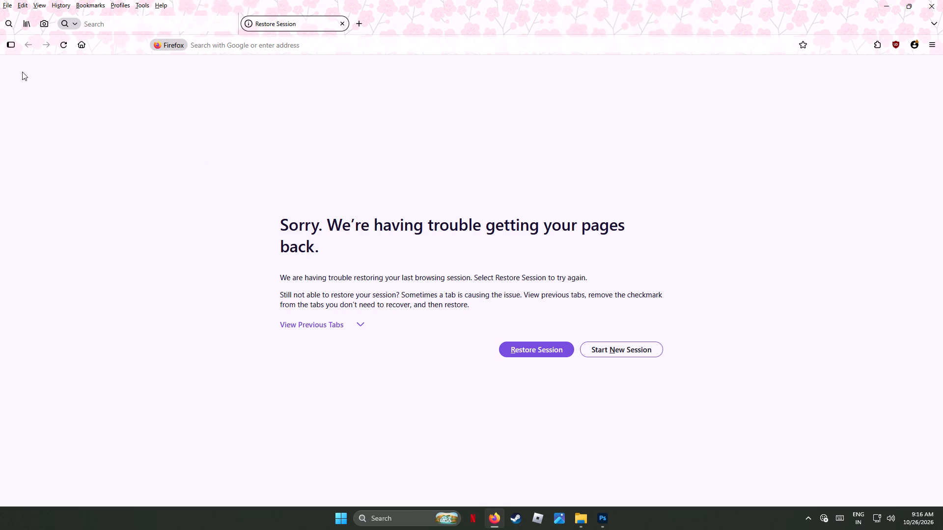
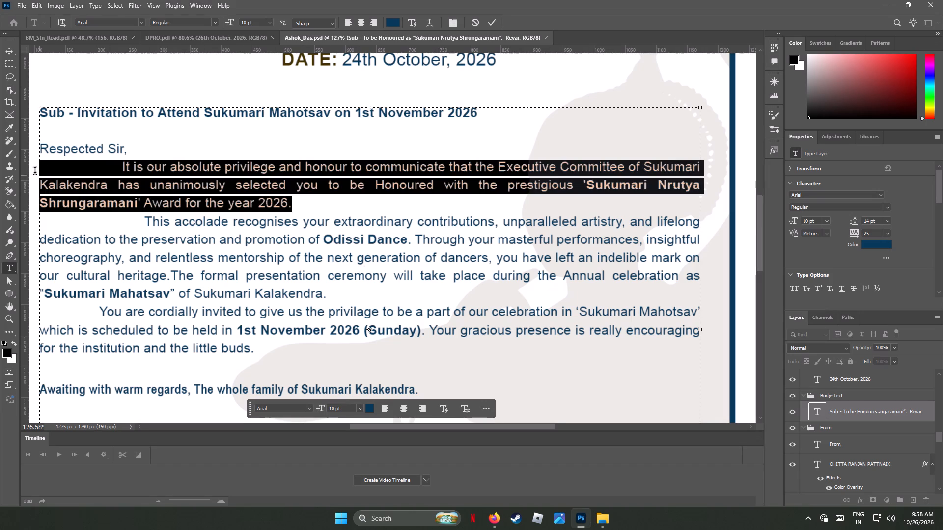
{"action": "left_click_drag", "start_coordinate": [35, 172], "coordinate": [29, 167]}
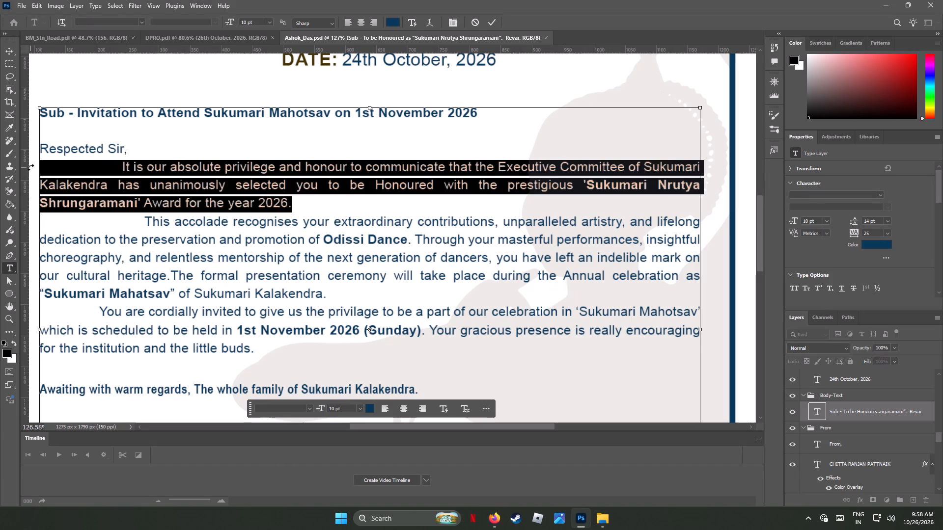
{"action": "key", "text": "ctrl+v"}
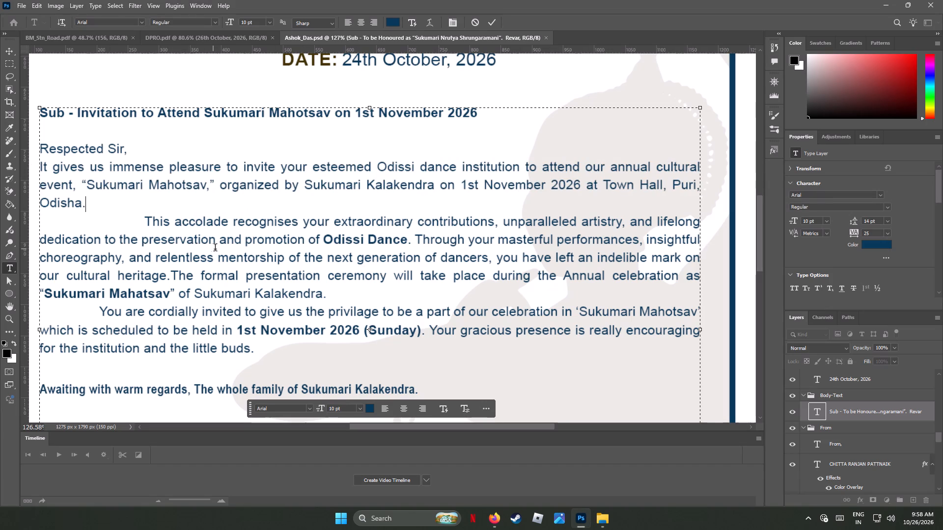
Indent the first line of the new "It gives us immense pleasure" paragraph with spaces, roughly matching the other paragraphs' indents.
{"action": "left_click", "coordinate": [52, 168]}
{"action": "key", "text": "Left"}
{"action": "key", "text": "Left"}
{"action": "key", "text": "Left"}
{"action": "key", "text": "space"}
{"action": "key", "text": "space"}
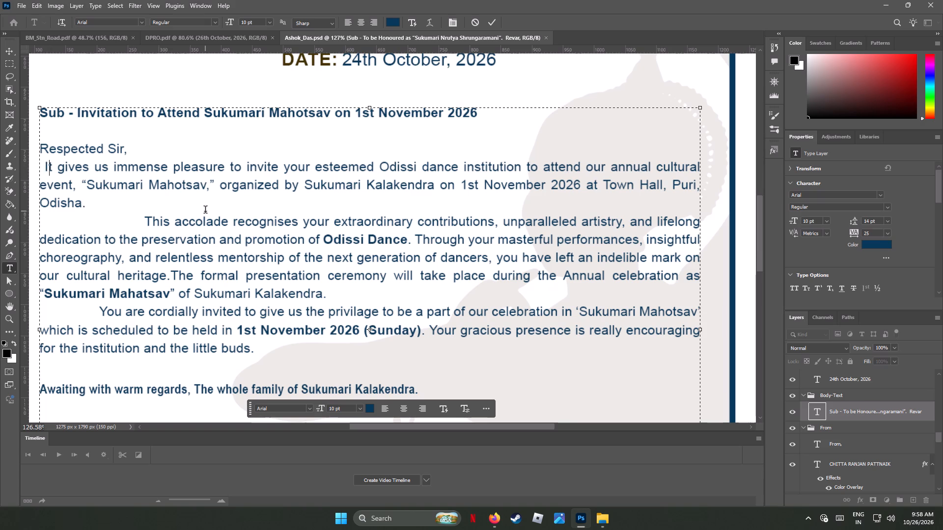
{"action": "key", "text": "space"}
{"action": "key", "text": "space"}
{"action": "key", "text": "space"}
{"action": "key", "text": "space"}
{"action": "key", "text": "space"}
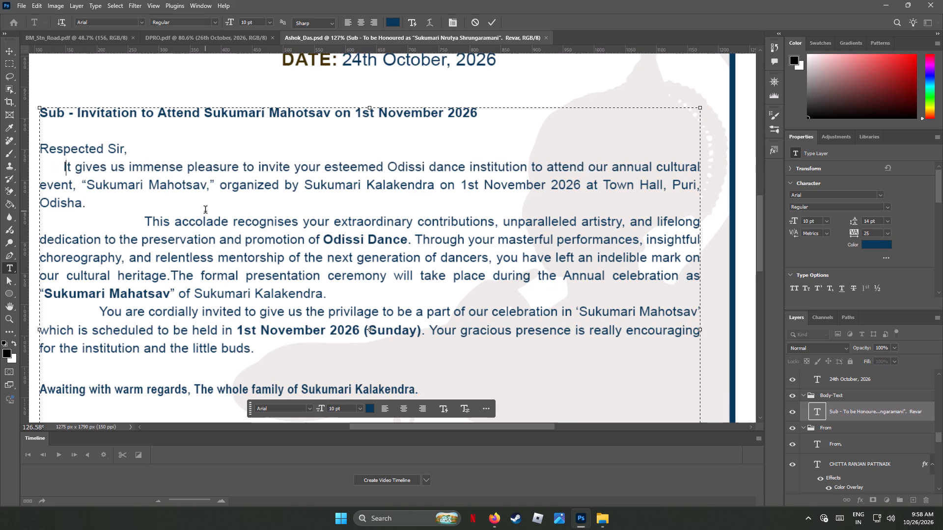
{"action": "key", "text": "space"}
{"action": "key", "text": "space"}
{"action": "key", "text": "space"}
{"action": "key", "text": "space"}
{"action": "key", "text": "space"}
{"action": "key", "text": "space"}
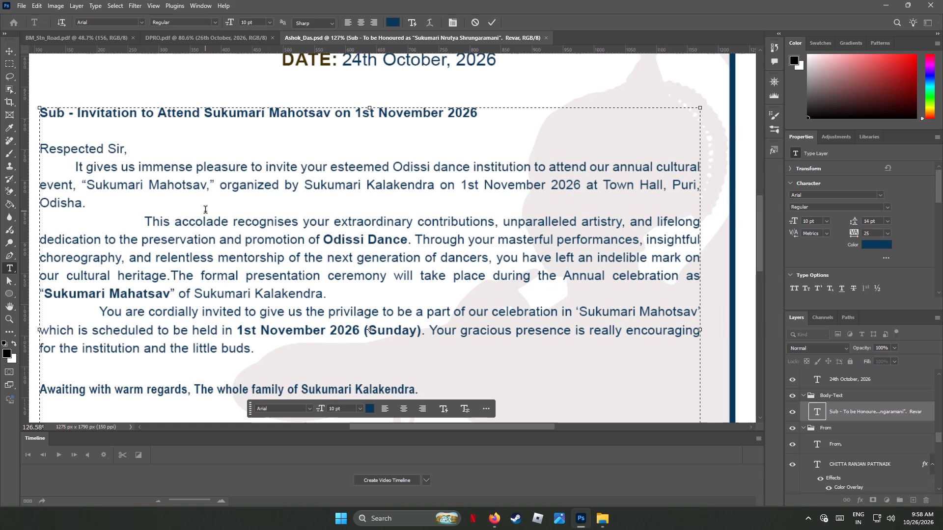
{"action": "key", "text": "space"}
{"action": "key", "text": "space"}
{"action": "key", "text": "space"}
{"action": "key", "text": "space"}
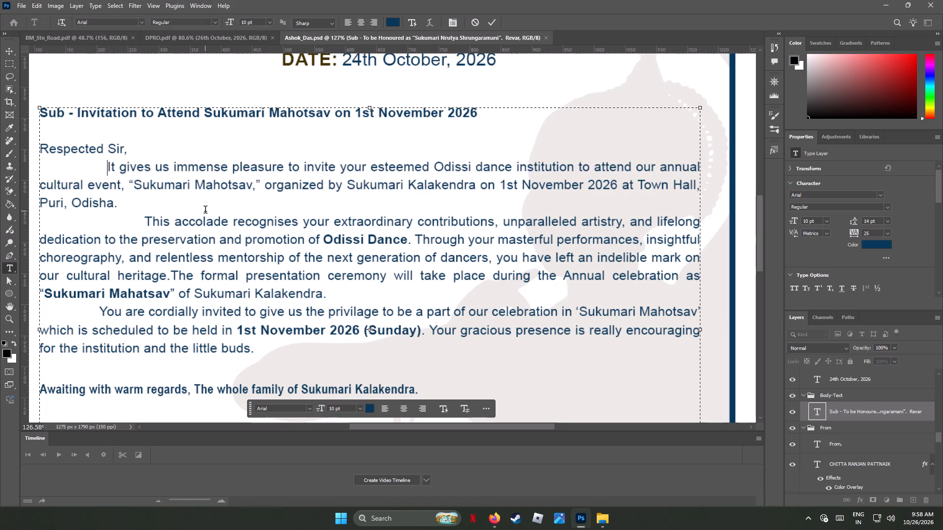
{"action": "key", "text": "space"}
{"action": "key", "text": "space"}
{"action": "key", "text": "space"}
{"action": "key", "text": "space"}
{"action": "key", "text": "space"}
{"action": "key", "text": "space"}
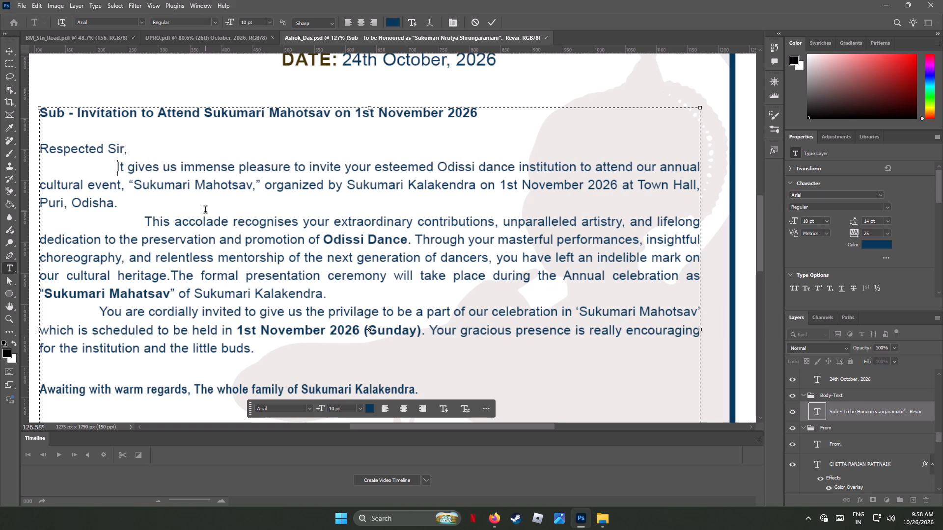
{"action": "key", "text": "space"}
{"action": "key", "text": "space"}
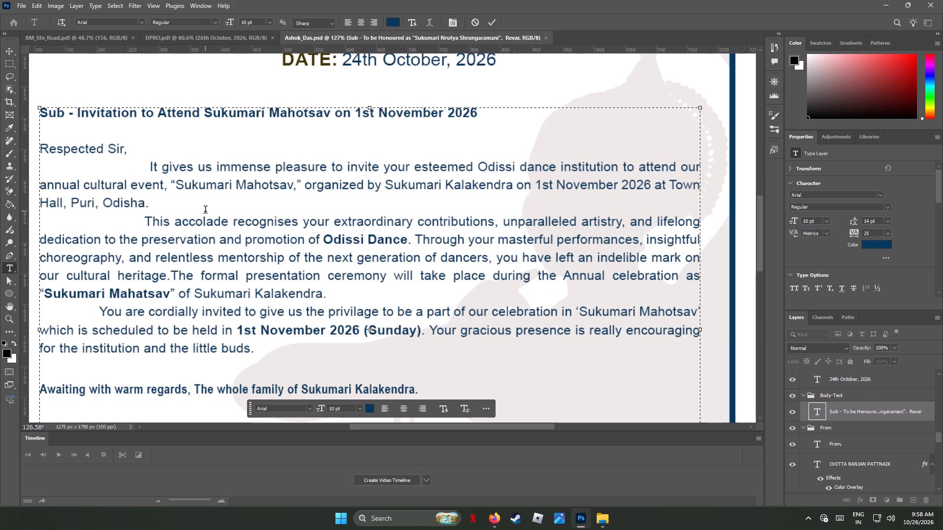
{"action": "key", "text": "BackSpace"}
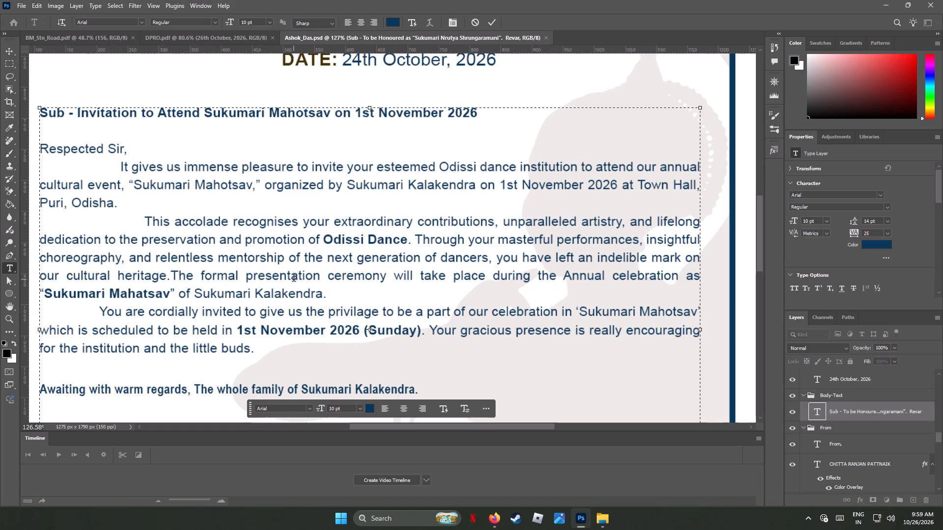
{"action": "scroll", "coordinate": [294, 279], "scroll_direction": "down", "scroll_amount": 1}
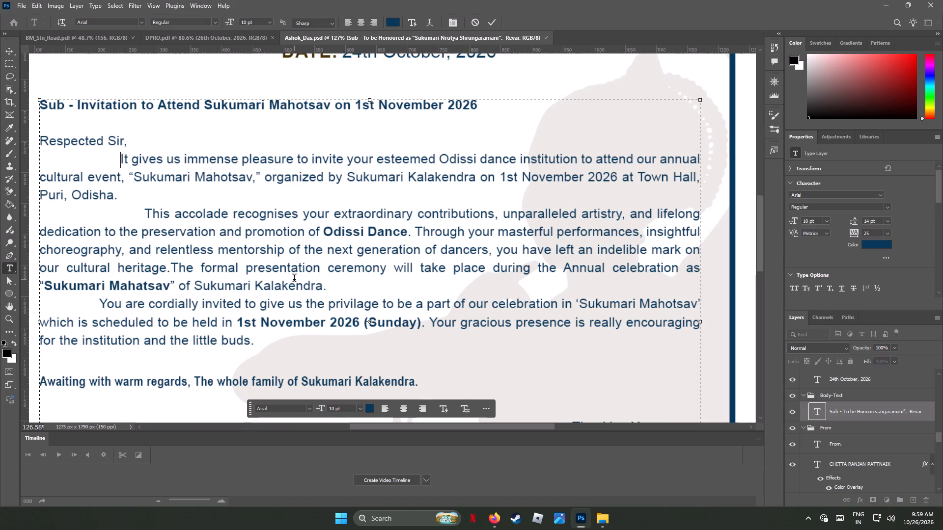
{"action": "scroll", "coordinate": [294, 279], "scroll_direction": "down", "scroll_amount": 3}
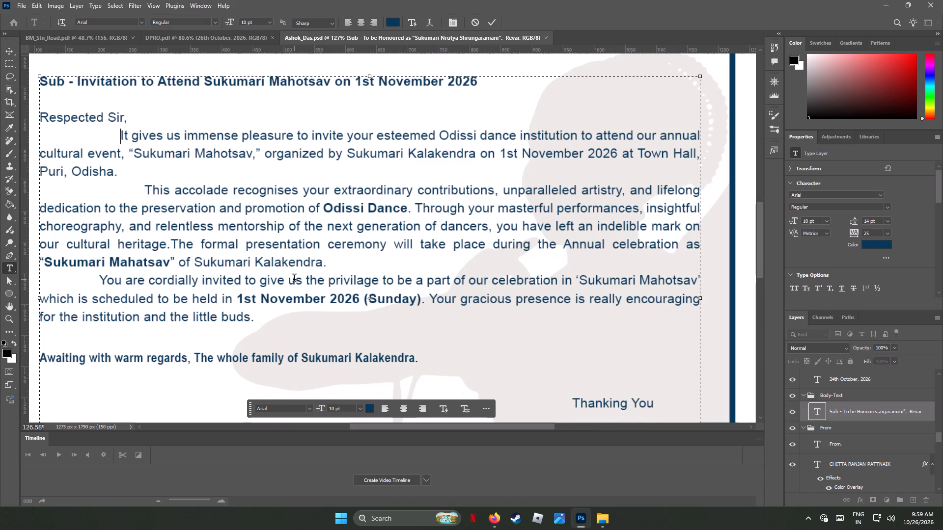
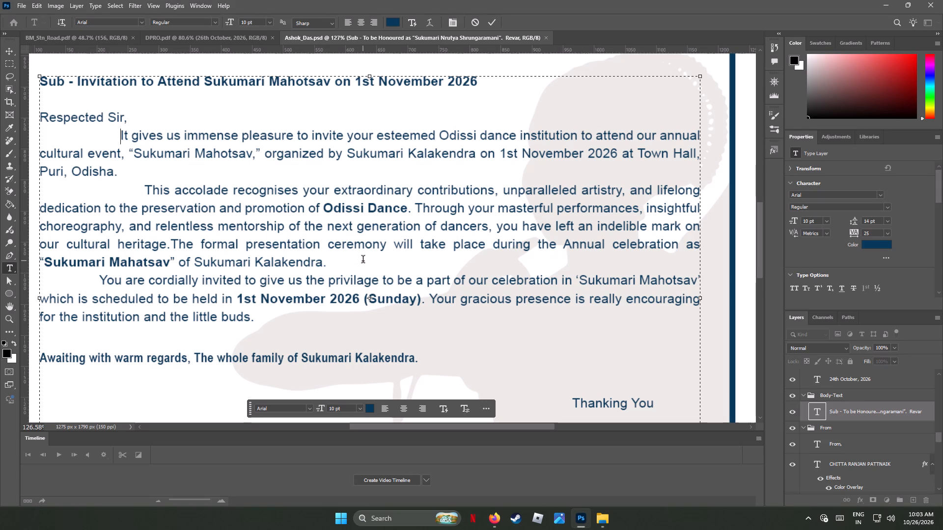
{"action": "left_click_drag", "start_coordinate": [330, 267], "coordinate": [130, 255]}
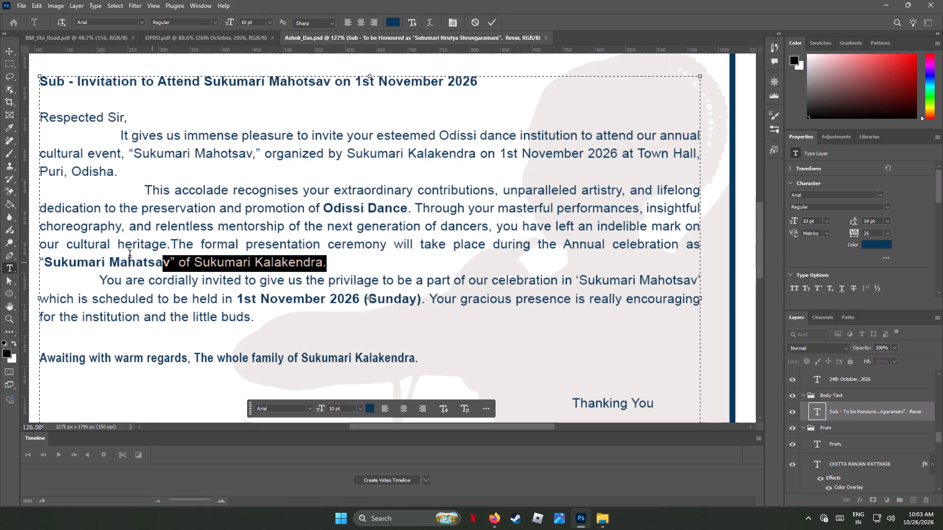
{"action": "left_click_drag", "start_coordinate": [130, 255], "coordinate": [29, 201]}
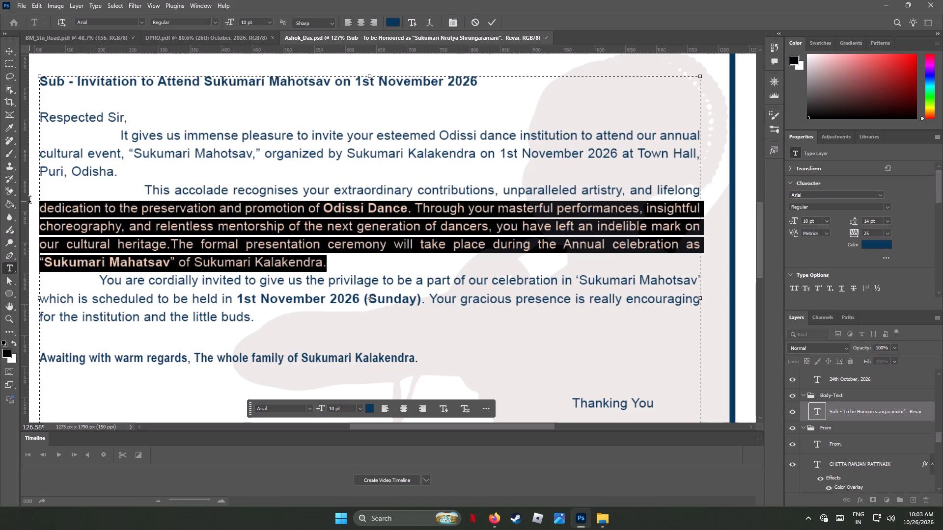
{"action": "left_click_drag", "start_coordinate": [29, 201], "coordinate": [40, 191]}
{"action": "key", "text": "ctrl+v"}
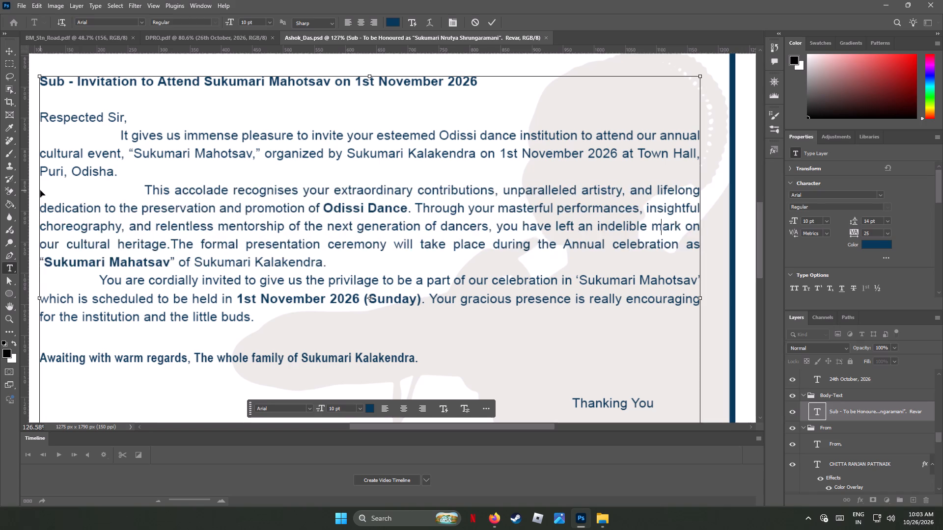
Indent the first line of the new "Sukumari Mahotsav is a celebration" paragraph with spaces, roughly matching the paragraph above it.
{"action": "left_click", "coordinate": [42, 191]}
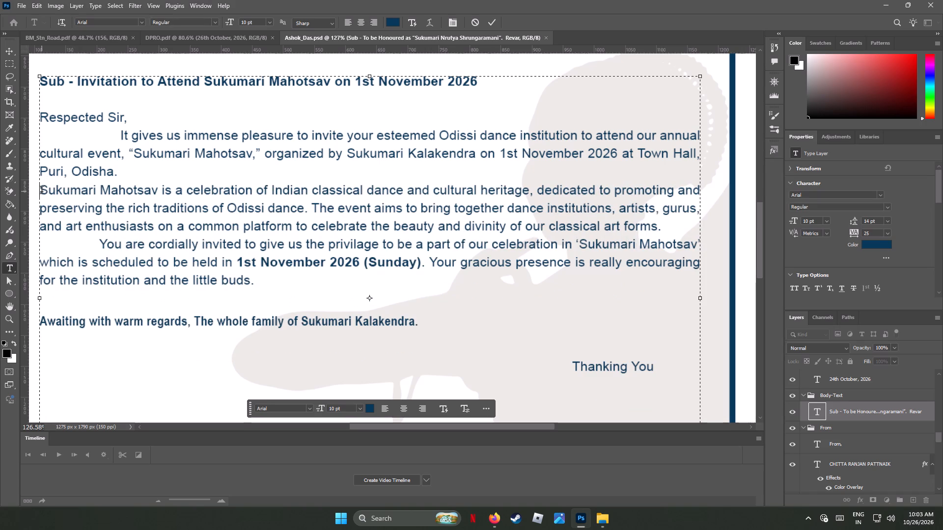
{"action": "key", "text": "space"}
{"action": "key", "text": "space"}
{"action": "key", "text": "space"}
{"action": "key", "text": "space"}
{"action": "key", "text": "space"}
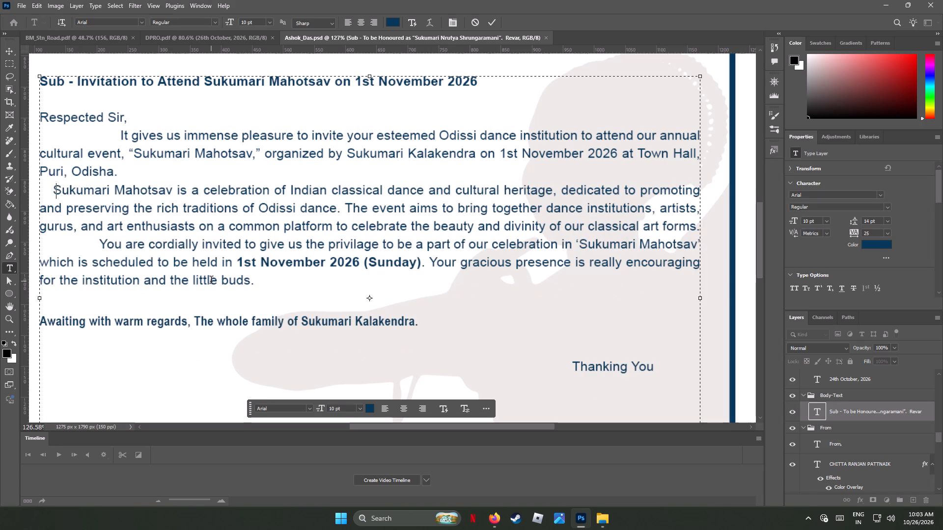
{"action": "key", "text": "space"}
{"action": "key", "text": "space"}
{"action": "key", "text": "space"}
{"action": "key", "text": "space"}
{"action": "key", "text": "space"}
{"action": "key", "text": "space"}
{"action": "key", "text": "space"}
{"action": "key", "text": "space"}
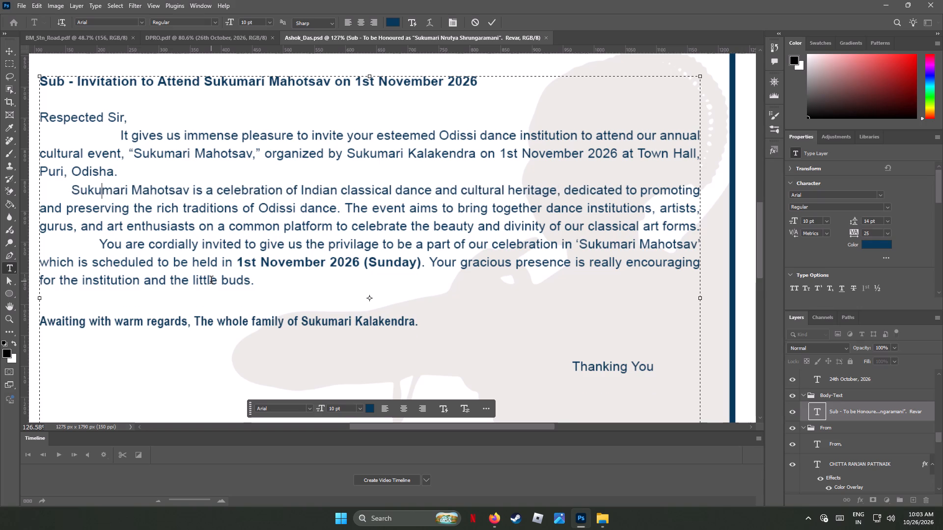
{"action": "key", "text": "space"}
{"action": "key", "text": "space"}
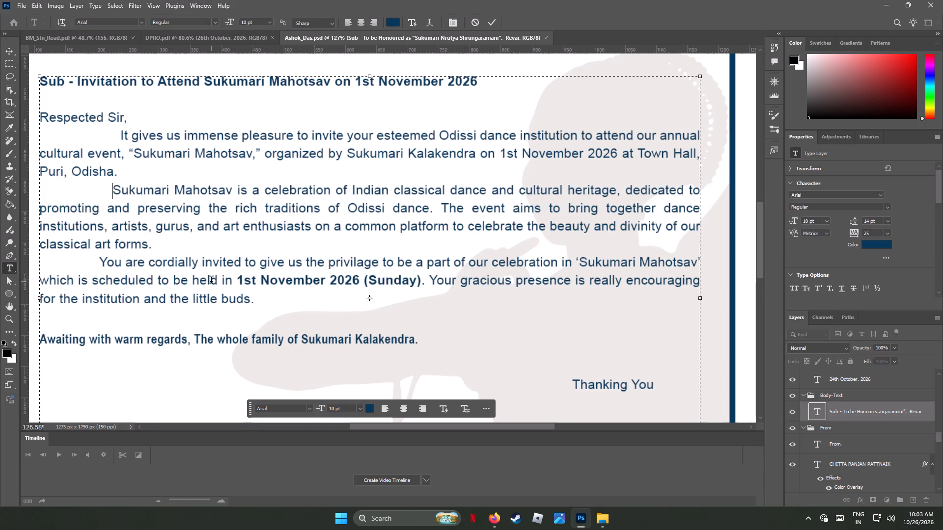
{"action": "key", "text": "space"}
{"action": "key", "text": "space"}
{"action": "key", "text": "space"}
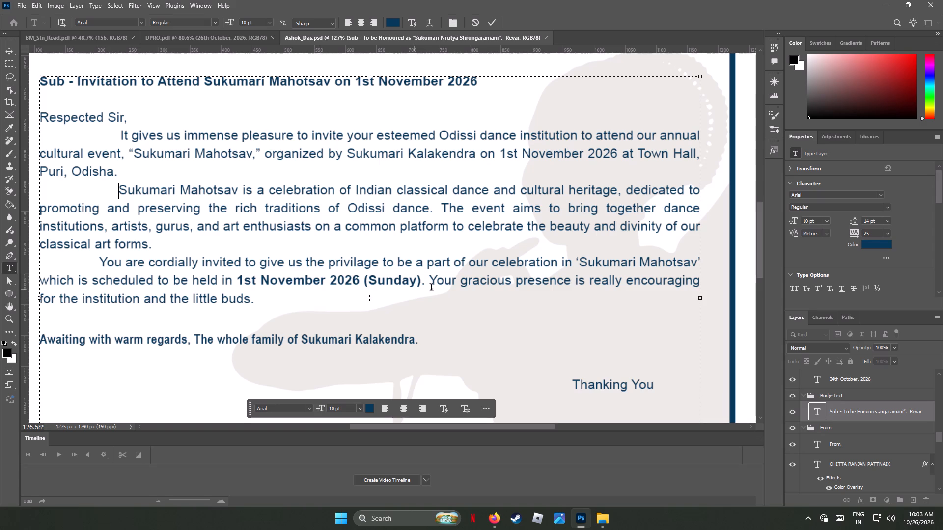
Delete "organized by Sukumari Kalakendra on 1st November 2026" from the letter's first body paragraph.
{"action": "scroll", "coordinate": [460, 265], "scroll_direction": "down", "scroll_amount": 4}
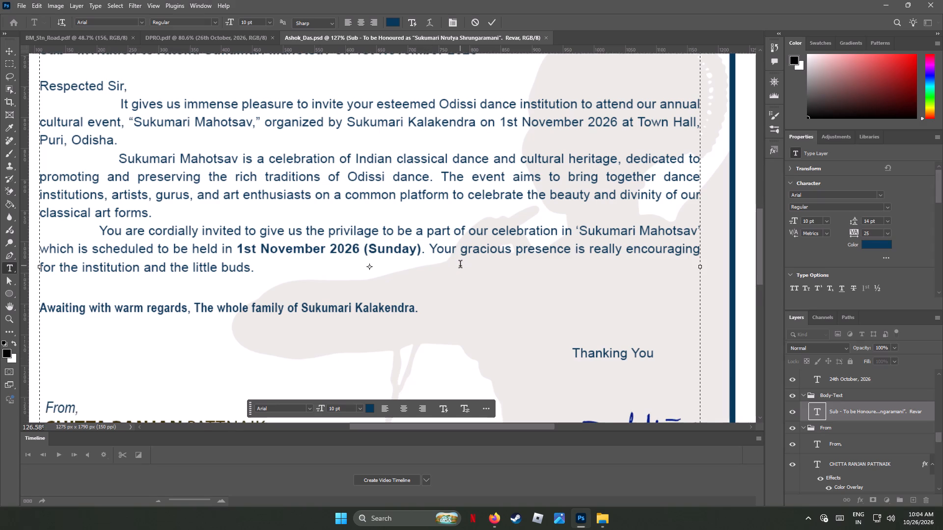
{"action": "scroll", "coordinate": [460, 265], "scroll_direction": "up", "scroll_amount": 2}
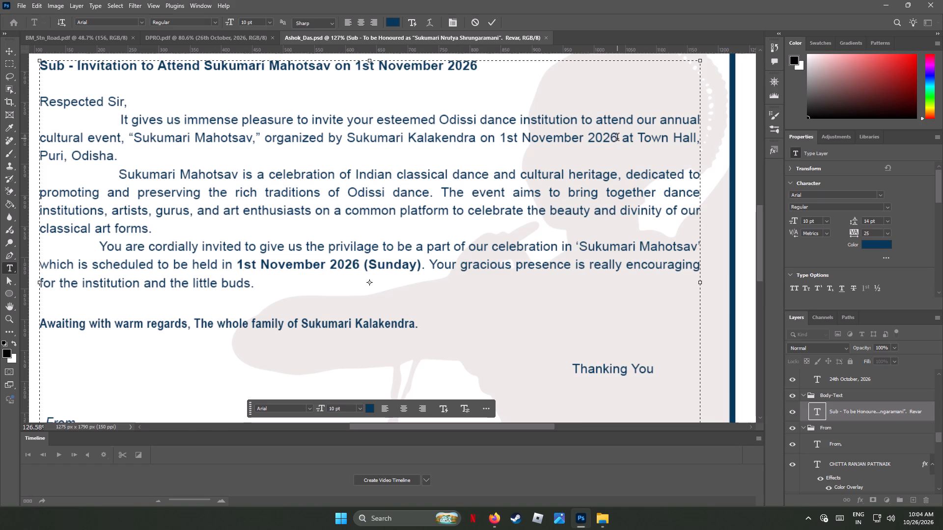
{"action": "left_click_drag", "start_coordinate": [617, 138], "coordinate": [358, 152]}
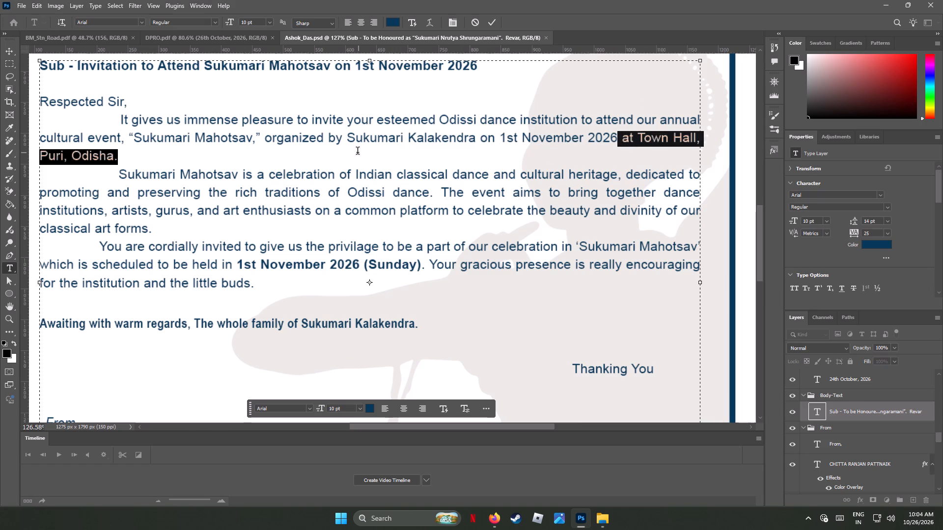
{"action": "left_click_drag", "start_coordinate": [358, 152], "coordinate": [270, 146]}
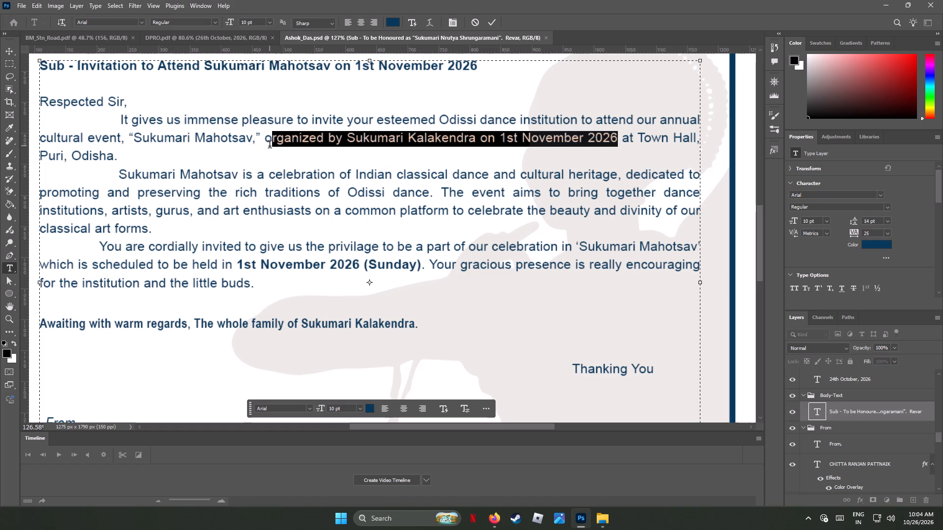
{"action": "left_click_drag", "start_coordinate": [270, 146], "coordinate": [265, 146]}
{"action": "left_click_drag", "start_coordinate": [265, 146], "coordinate": [259, 147]}
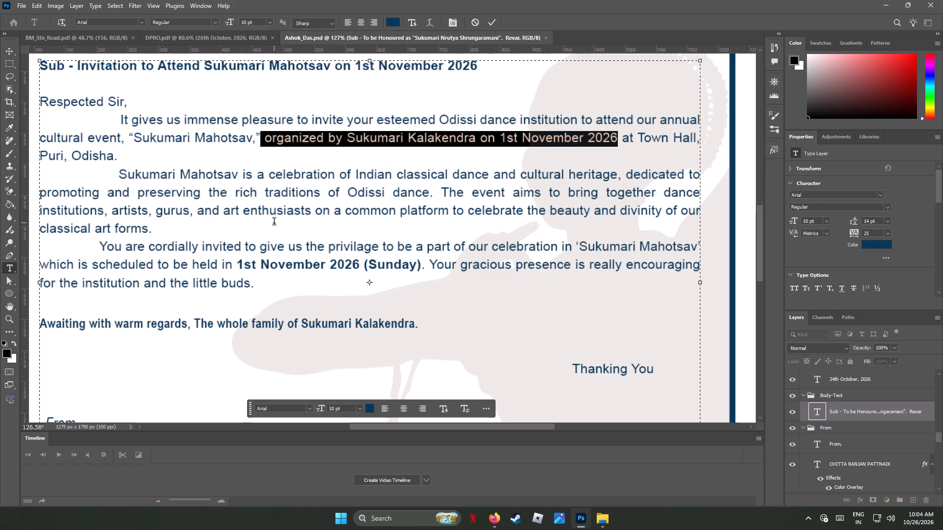
{"action": "key", "text": "Delete"}
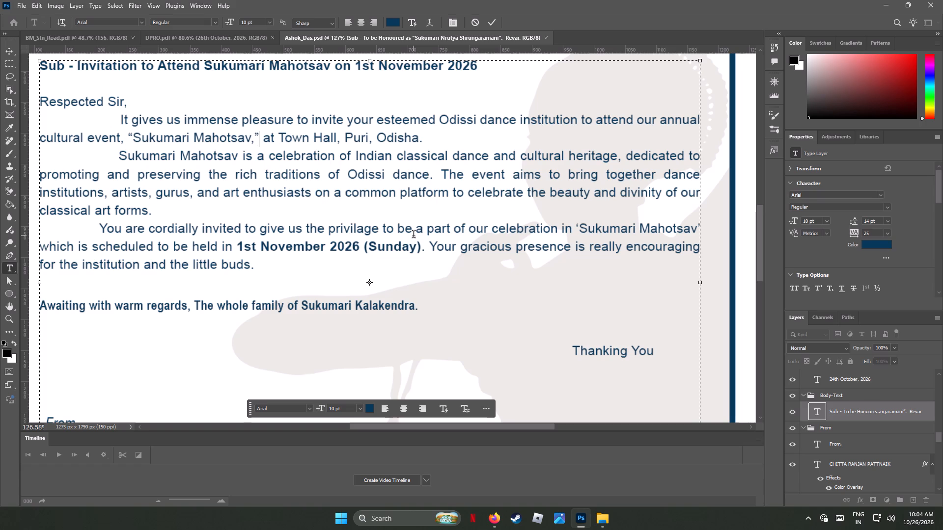
Delete the words "Odissi dance" before "institution" in the letter's first body paragraph.
{"action": "scroll", "coordinate": [557, 237], "scroll_direction": "up", "scroll_amount": 5}
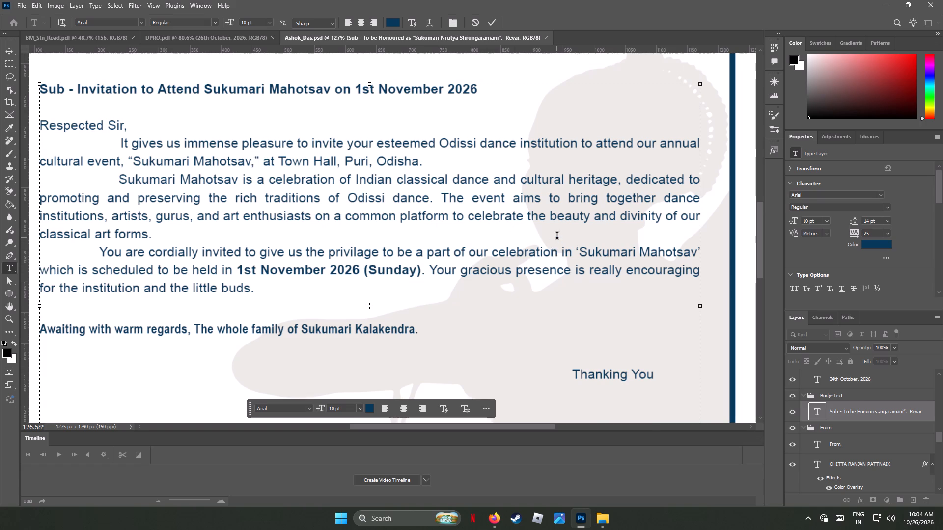
{"action": "scroll", "coordinate": [557, 237], "scroll_direction": "up", "scroll_amount": 3}
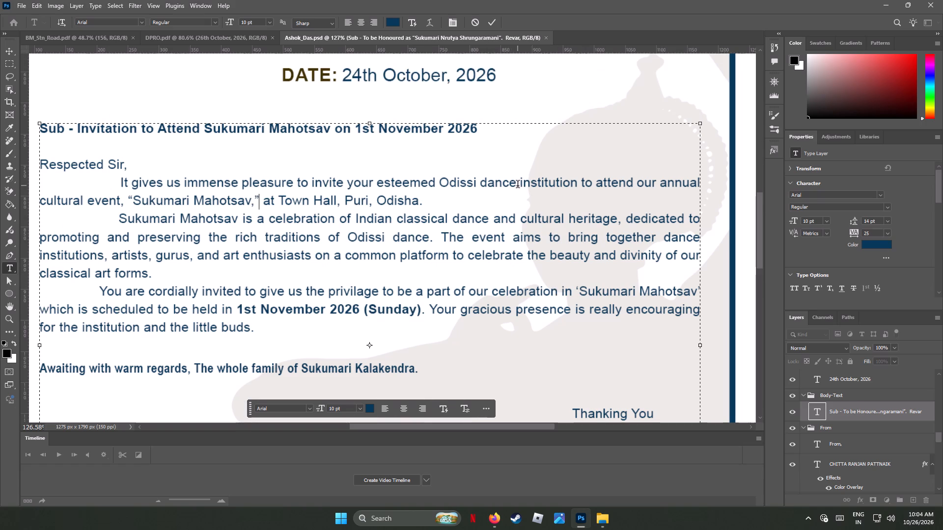
{"action": "left_click_drag", "start_coordinate": [518, 185], "coordinate": [427, 181]}
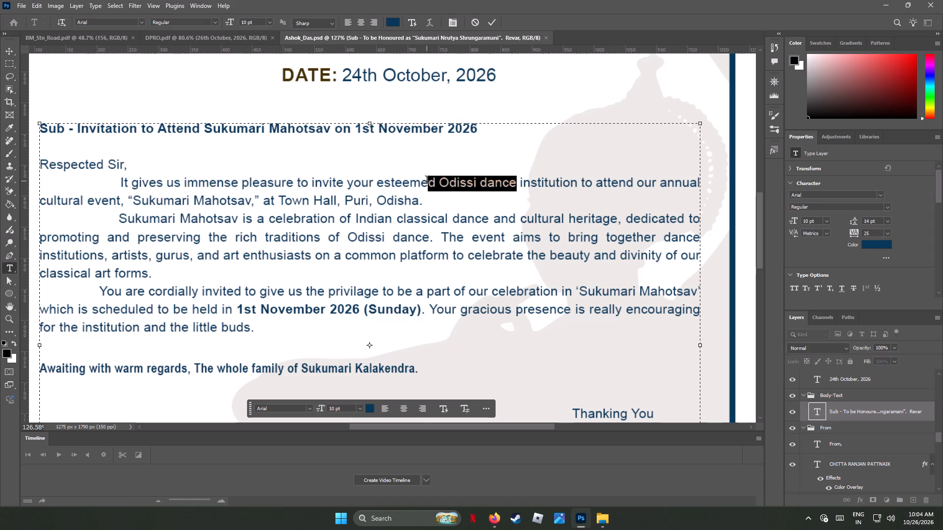
{"action": "left_click_drag", "start_coordinate": [427, 181], "coordinate": [435, 181]}
{"action": "key", "text": "Delete"}
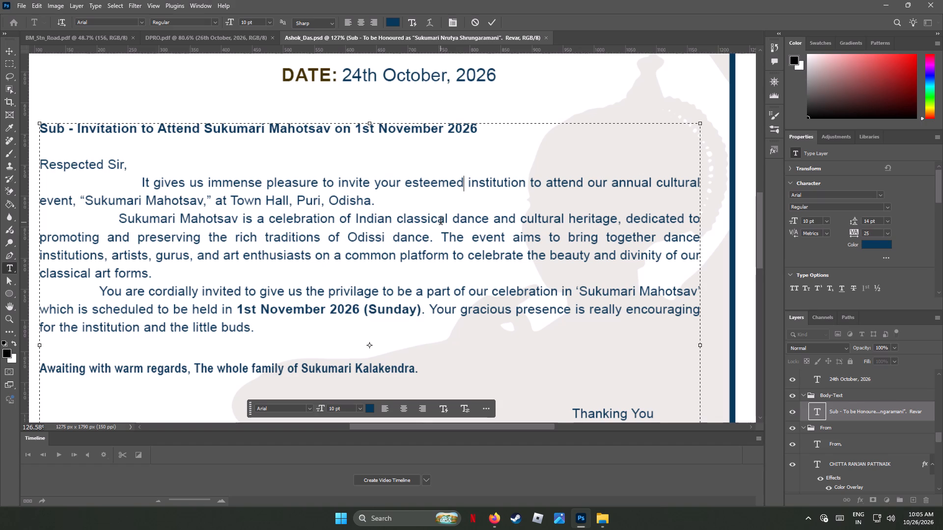
Read through the edited letter body from the salutation down to the closing and sender block.
{"action": "scroll", "coordinate": [441, 222], "scroll_direction": "down", "scroll_amount": 5}
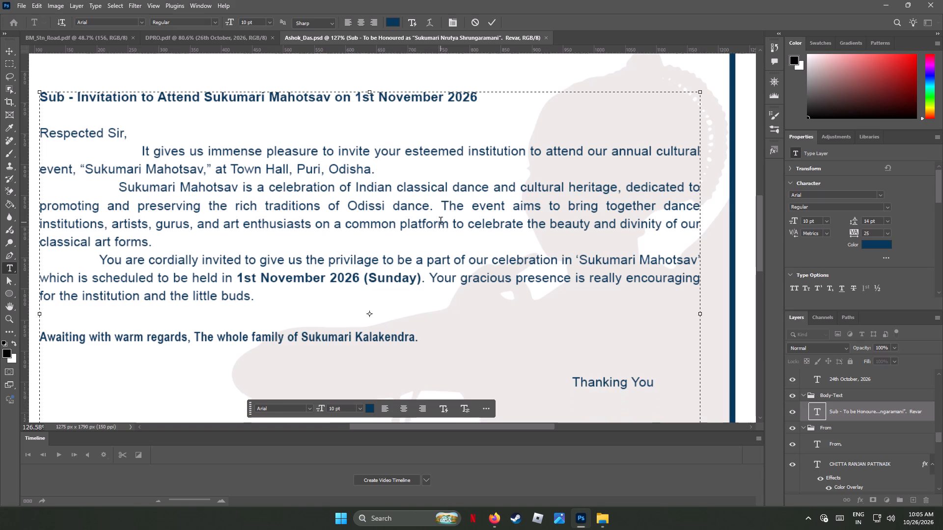
{"action": "scroll", "coordinate": [441, 222], "scroll_direction": "down", "scroll_amount": 5}
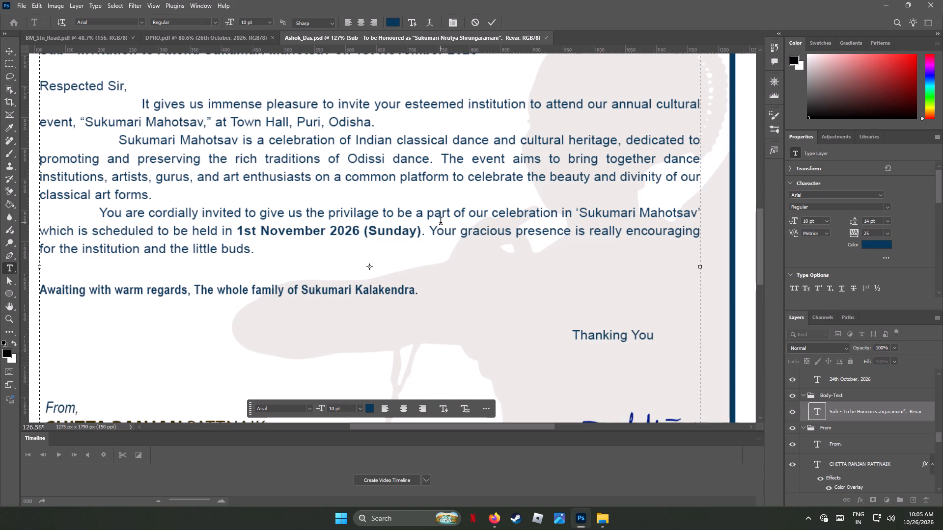
{"action": "scroll", "coordinate": [441, 222], "scroll_direction": "down", "scroll_amount": 3}
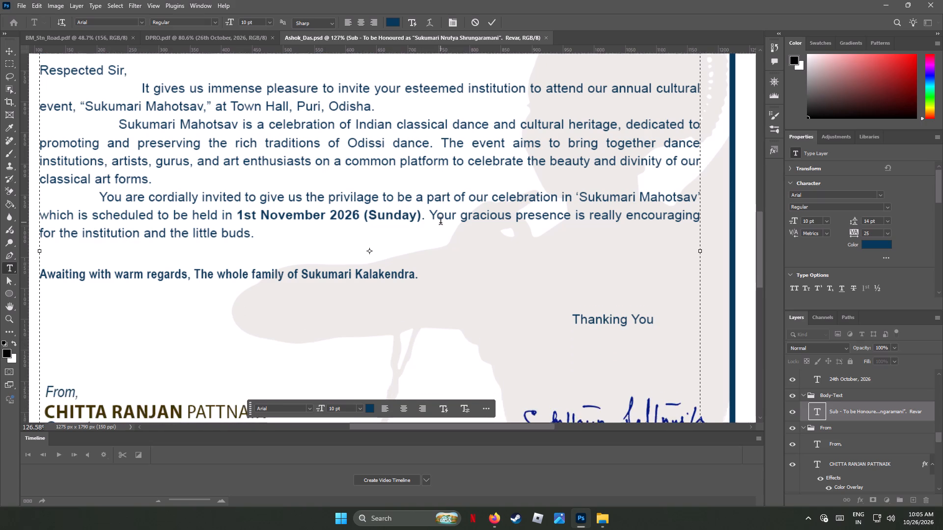
{"action": "scroll", "coordinate": [441, 222], "scroll_direction": "down", "scroll_amount": 2}
{"action": "scroll", "coordinate": [441, 222], "scroll_direction": "up", "scroll_amount": 2}
{"action": "scroll", "coordinate": [441, 222], "scroll_direction": "down", "scroll_amount": 1}
{"action": "scroll", "coordinate": [441, 222], "scroll_direction": "up", "scroll_amount": 4}
{"action": "scroll", "coordinate": [431, 206], "scroll_direction": "down", "scroll_amount": 3}
{"action": "scroll", "coordinate": [431, 206], "scroll_direction": "up", "scroll_amount": 3}
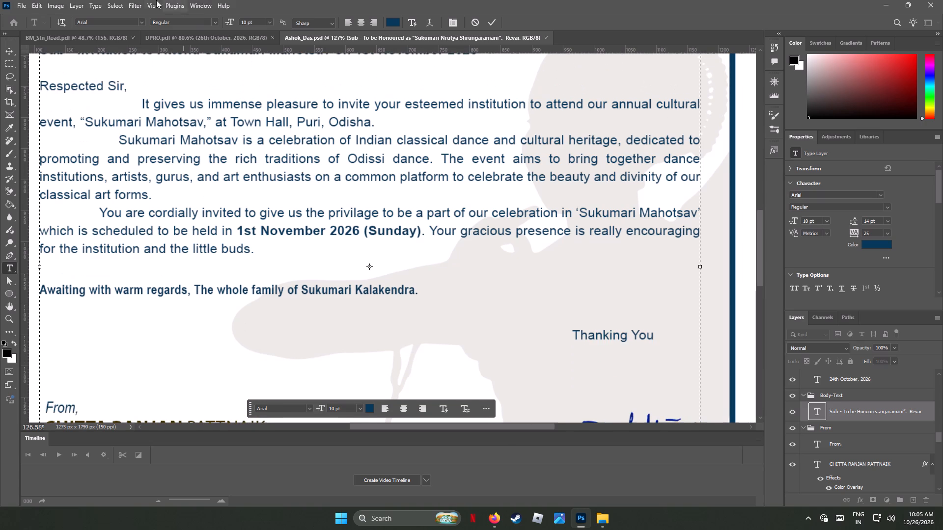
Save the letter as a new PSD named "School" in the Sukumari_Mahotsav folder, committing the pending text edits.
{"action": "left_click", "coordinate": [23, 6]}
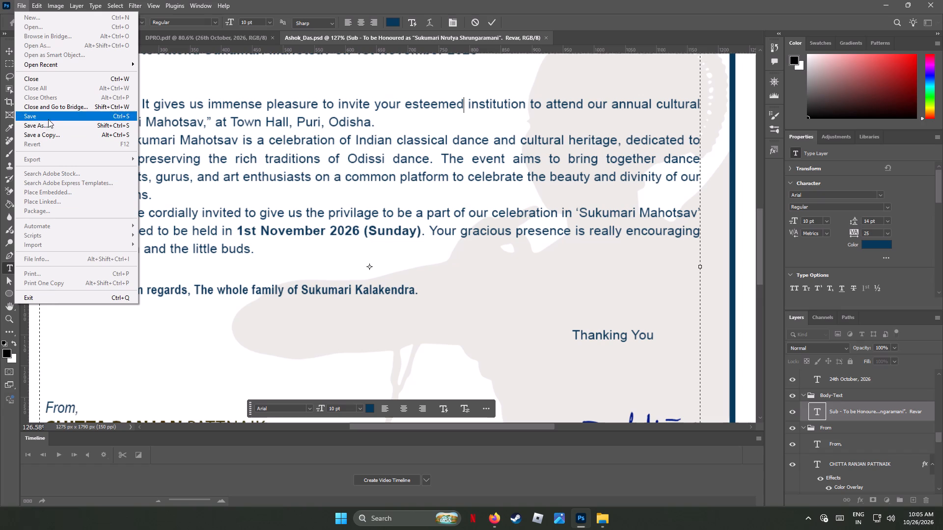
{"action": "left_click", "coordinate": [49, 126]}
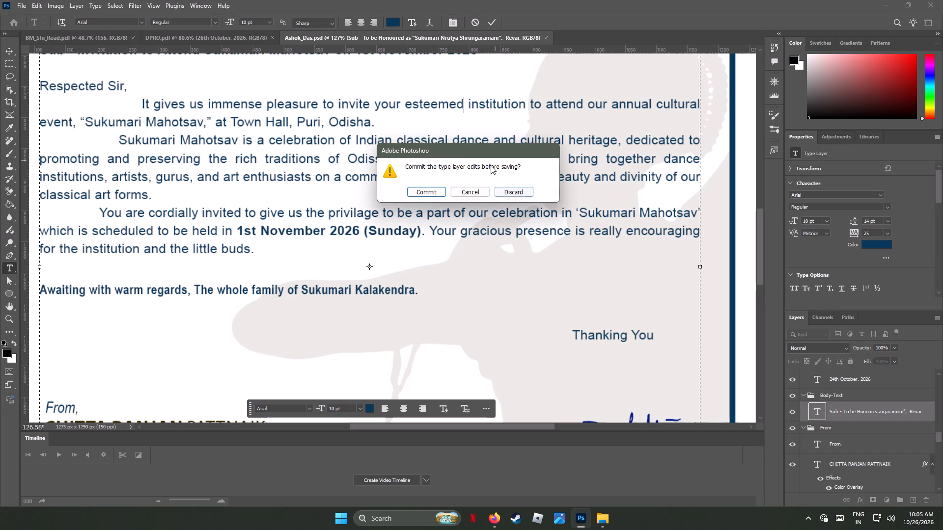
{"action": "left_click", "coordinate": [440, 194]}
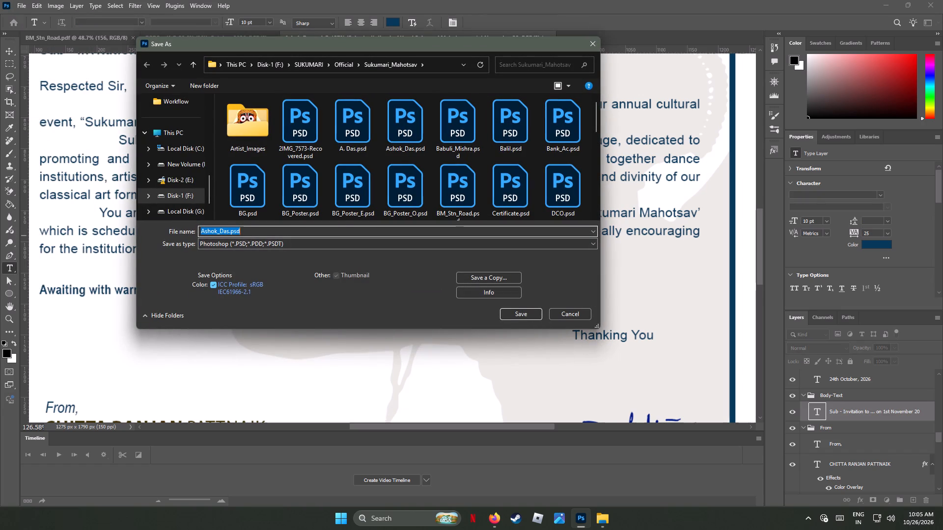
{"action": "type", "text": "School"}
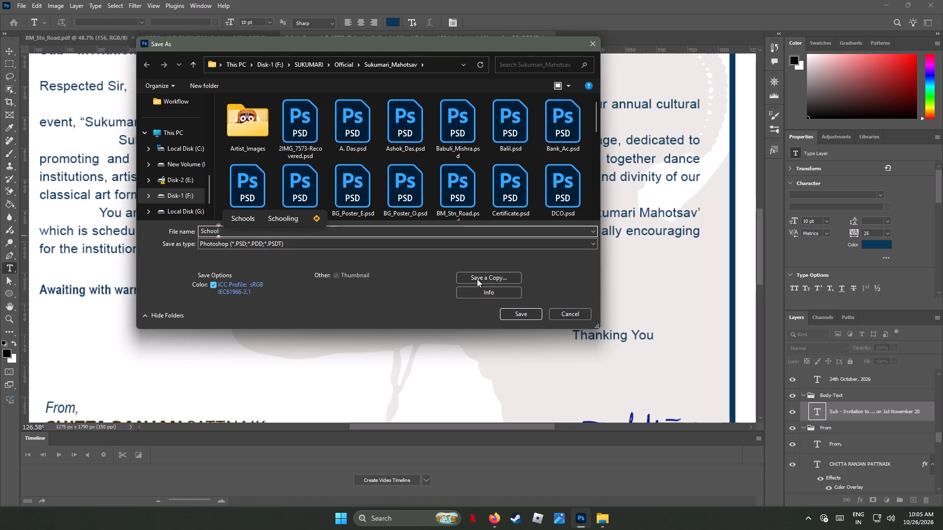
{"action": "left_click", "coordinate": [527, 314]}
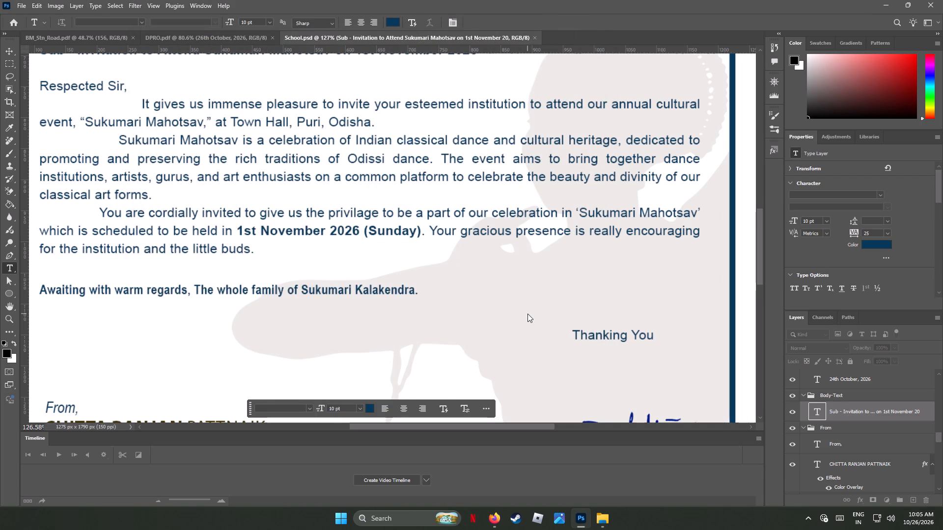
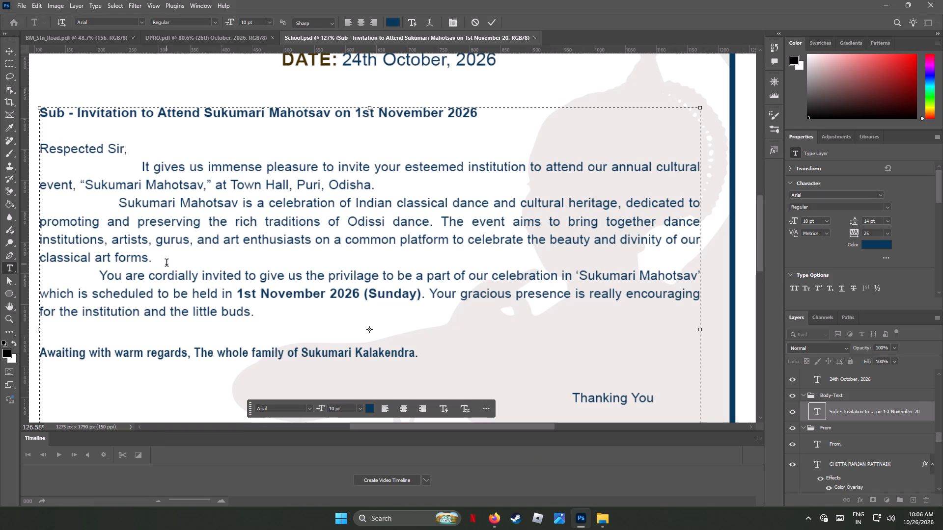
{"action": "key", "text": "Return"}
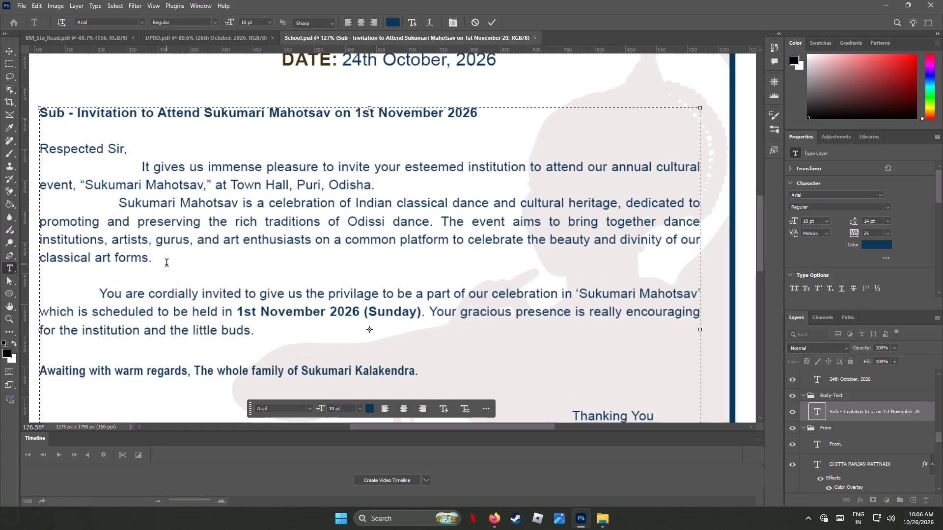
{"action": "key", "text": "Return"}
{"action": "key", "text": "ctrl+v"}
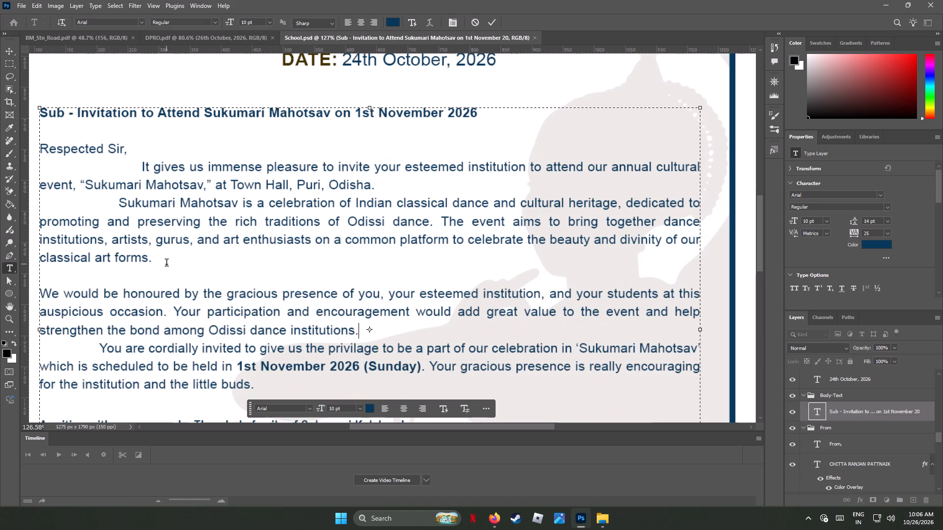
Indent the first line of the "We would be honoured" paragraph with spaces to roughly match the letter's opening paragraph.
{"action": "left_click", "coordinate": [42, 296]}
{"action": "key", "text": "space"}
{"action": "key", "text": "space"}
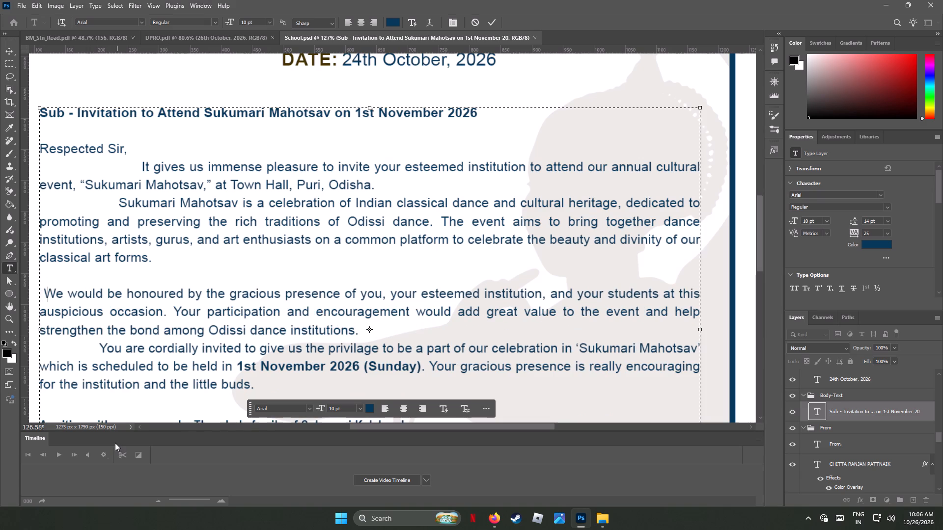
{"action": "key", "text": "space"}
{"action": "key", "text": "space"}
{"action": "key", "text": "space"}
{"action": "key", "text": "space"}
{"action": "key", "text": "space"}
{"action": "key", "text": "space"}
{"action": "key", "text": "space"}
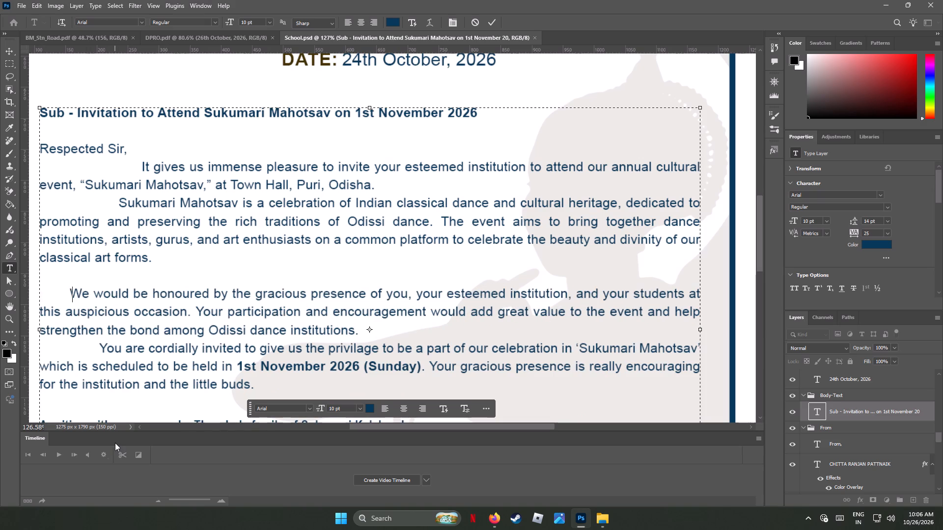
{"action": "key", "text": "space"}
{"action": "key", "text": "space"}
{"action": "key", "text": "space"}
{"action": "key", "text": "space"}
{"action": "key", "text": "space"}
{"action": "key", "text": "space"}
{"action": "key", "text": "space"}
{"action": "key", "text": "space"}
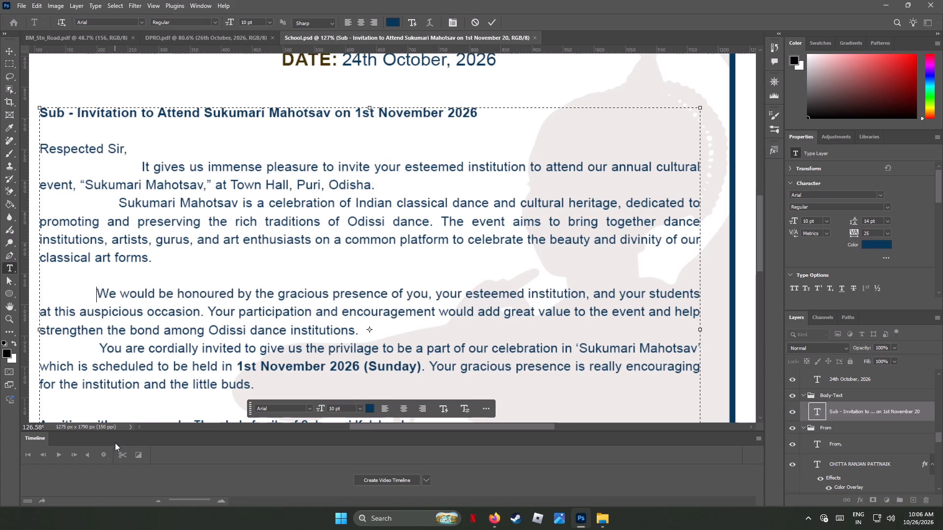
{"action": "key", "text": "space"}
{"action": "key", "text": "space"}
{"action": "key", "text": "space"}
{"action": "key", "text": "space"}
{"action": "key", "text": "space"}
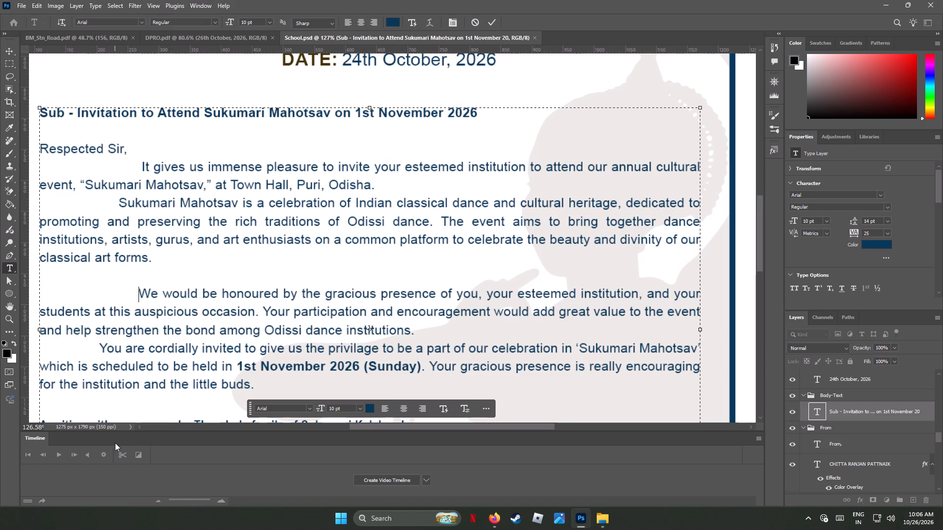
{"action": "key", "text": "BackSpace"}
{"action": "key", "text": "BackSpace"}
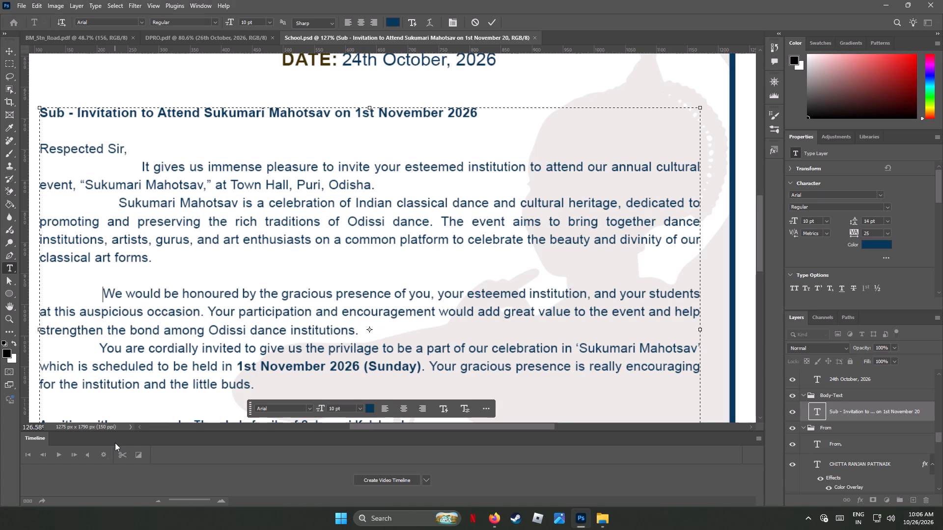
{"action": "key", "text": "space"}
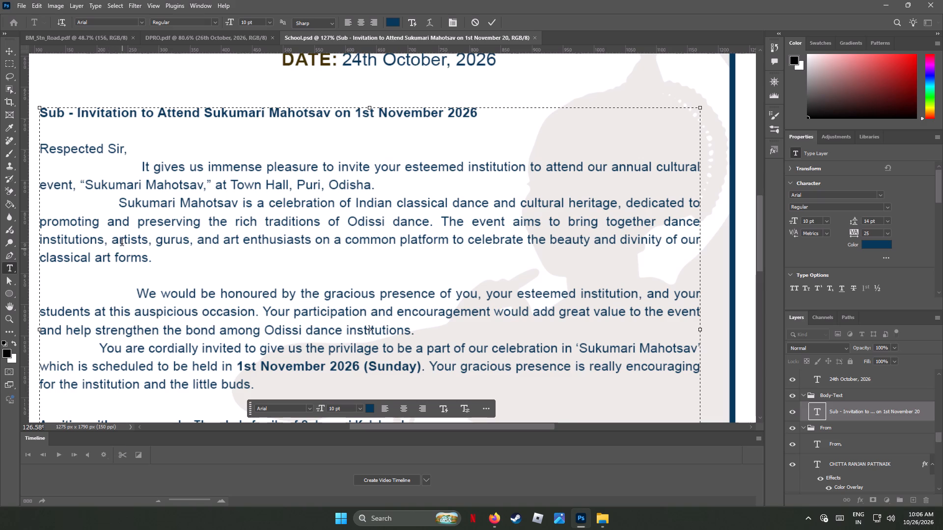
Indent the "Sukumari Mahotsav is a celebration" paragraph further with spaces so its start lines up with the opening paragraph.
{"action": "left_click", "coordinate": [122, 206]}
{"action": "key", "text": "space"}
{"action": "key", "text": "space"}
{"action": "key", "text": "space"}
{"action": "key", "text": "space"}
{"action": "key", "text": "space"}
{"action": "key", "text": "space"}
{"action": "key", "text": "space"}
{"action": "key", "text": "space"}
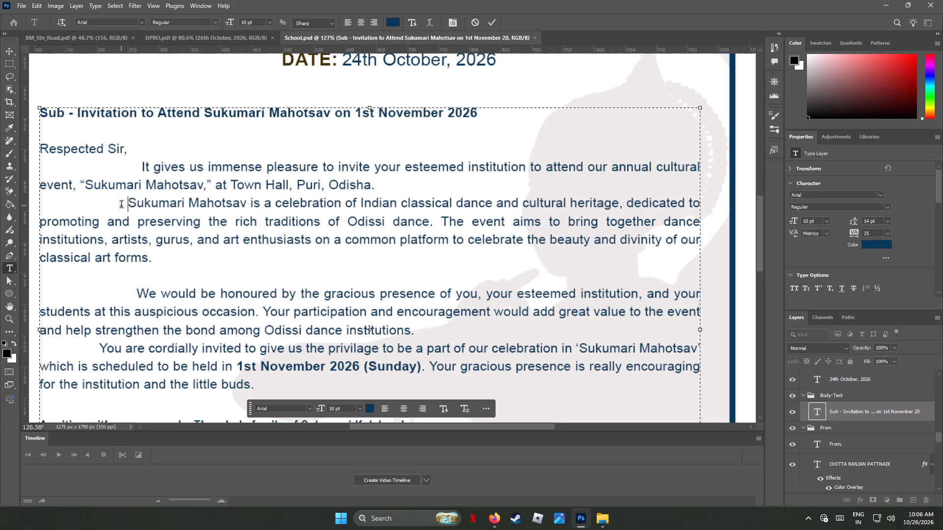
{"action": "key", "text": "space"}
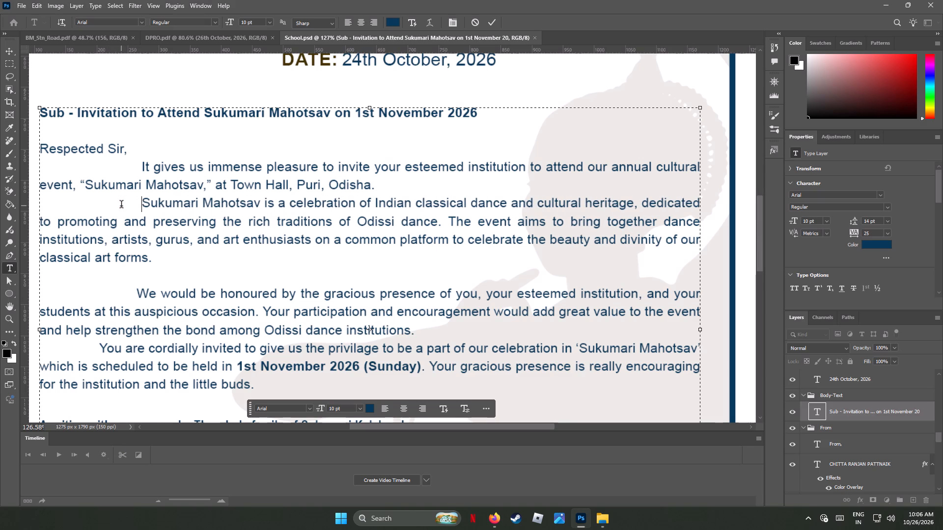
{"action": "key", "text": "BackSpace"}
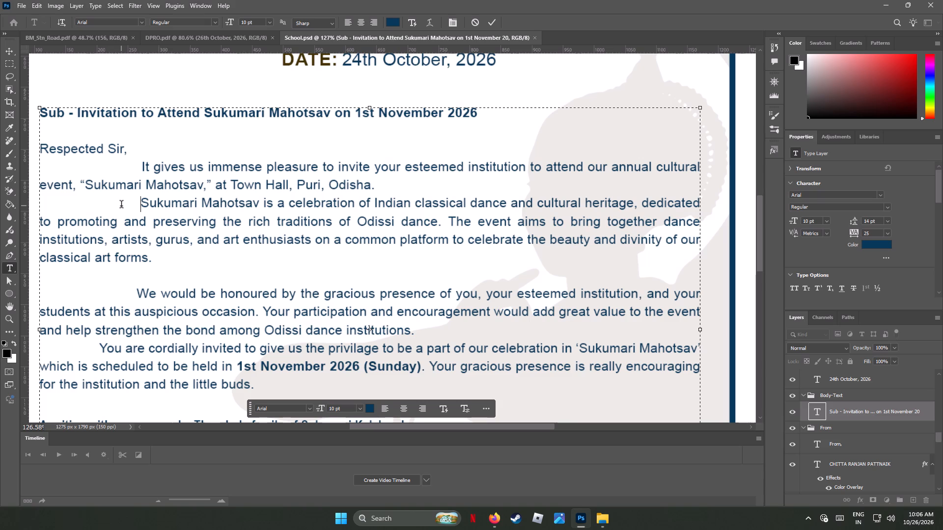
In the "We would be honoured" paragraph, replace the comma after "you" with "and" and delete the comma after "institution".
{"action": "scroll", "coordinate": [153, 201], "scroll_direction": "down", "scroll_amount": 2}
{"action": "scroll", "coordinate": [153, 205], "scroll_direction": "up", "scroll_amount": 1}
{"action": "scroll", "coordinate": [153, 205], "scroll_direction": "down", "scroll_amount": 2}
{"action": "scroll", "coordinate": [153, 205], "scroll_direction": "up", "scroll_amount": 1}
{"action": "scroll", "coordinate": [153, 205], "scroll_direction": "down", "scroll_amount": 6}
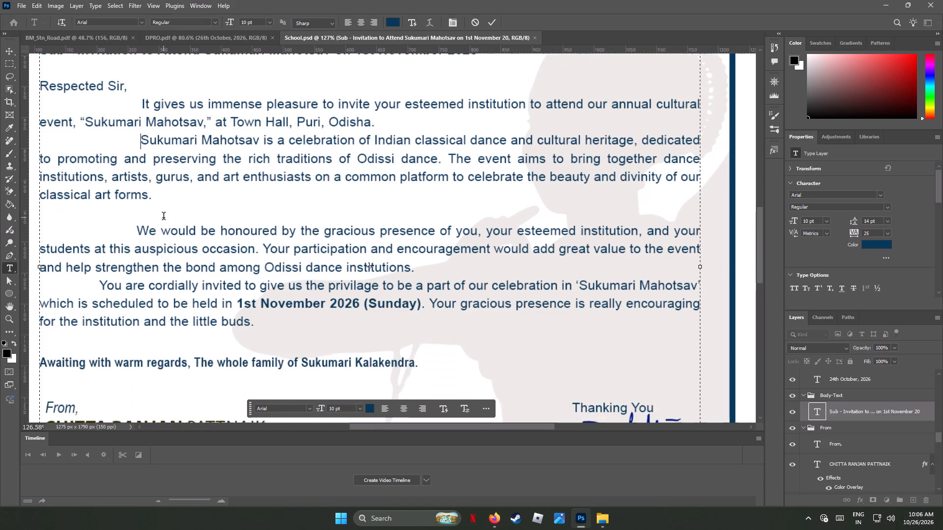
{"action": "scroll", "coordinate": [164, 217], "scroll_direction": "down", "scroll_amount": 5}
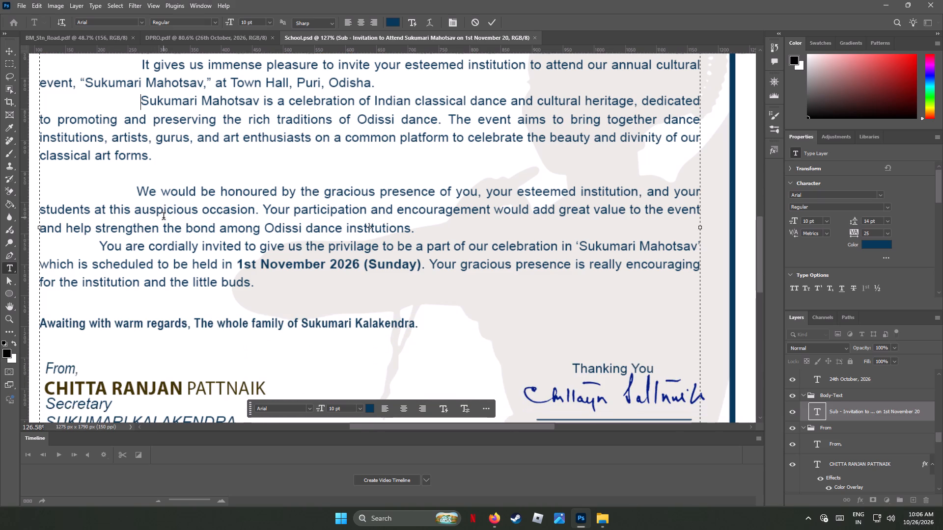
{"action": "scroll", "coordinate": [164, 217], "scroll_direction": "down", "scroll_amount": 2}
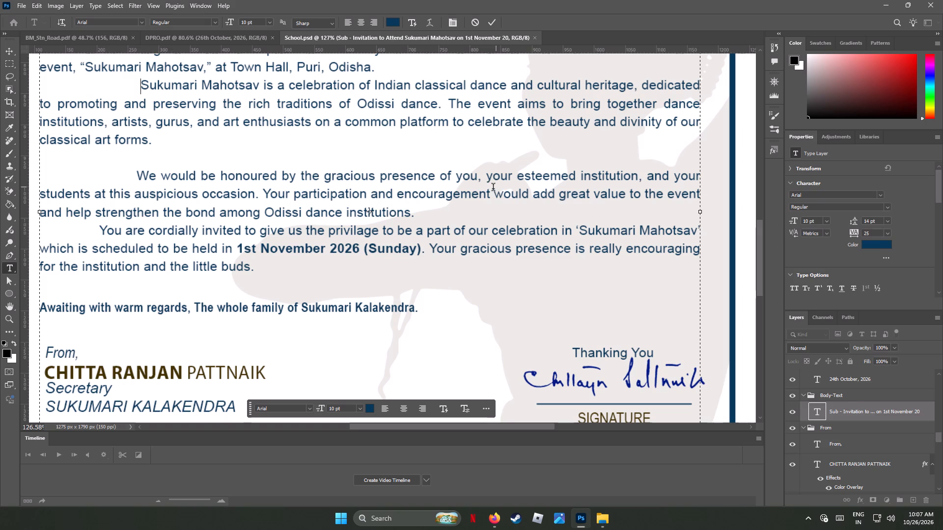
{"action": "left_click", "coordinate": [481, 179]}
{"action": "key", "text": "space"}
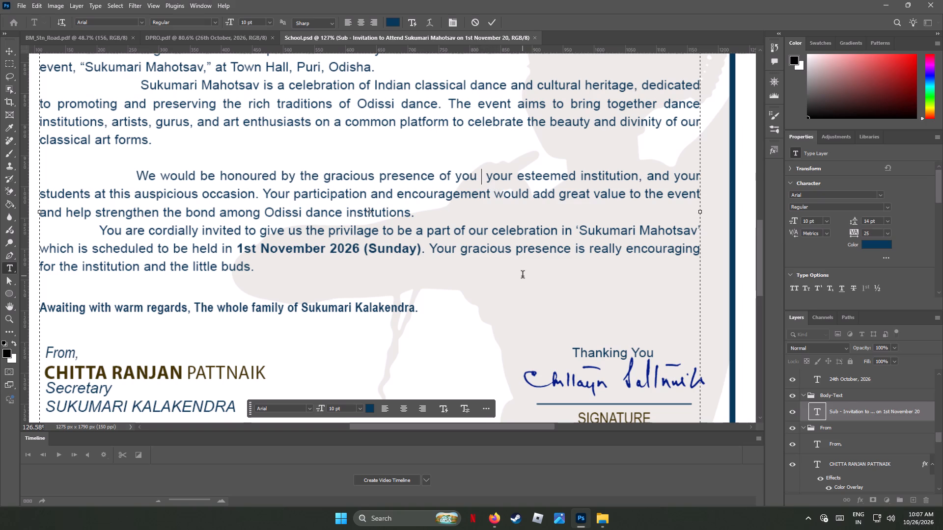
{"action": "type", "text": "and"}
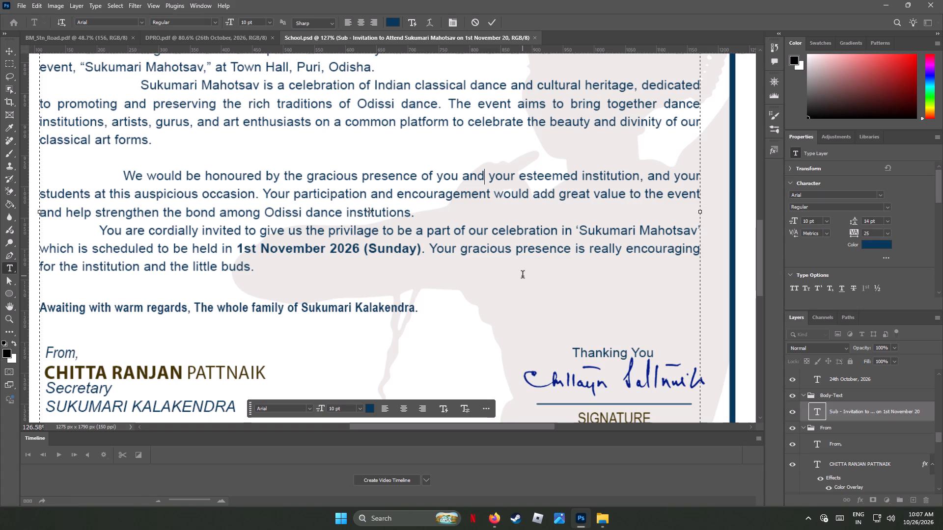
{"action": "left_click", "coordinate": [643, 180]}
{"action": "key", "text": "BackSpace"}
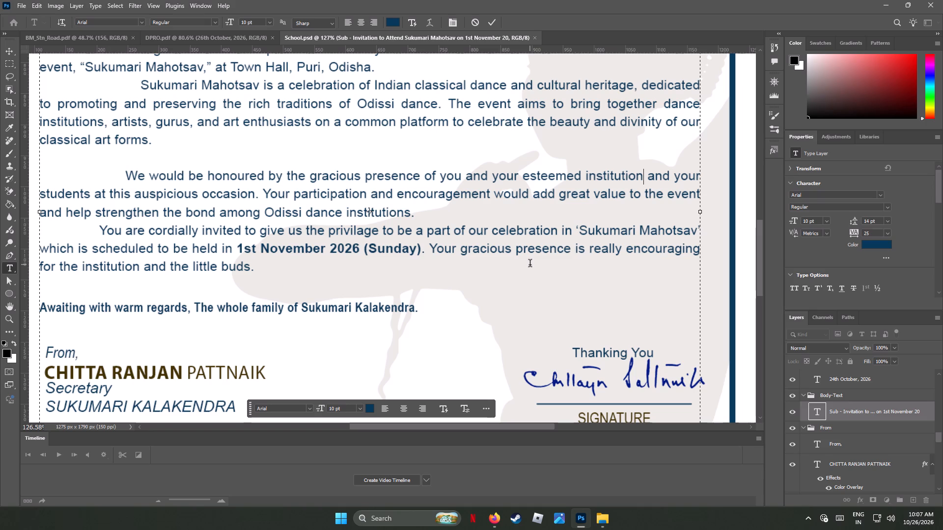
{"action": "scroll", "coordinate": [530, 265], "scroll_direction": "down", "scroll_amount": 2}
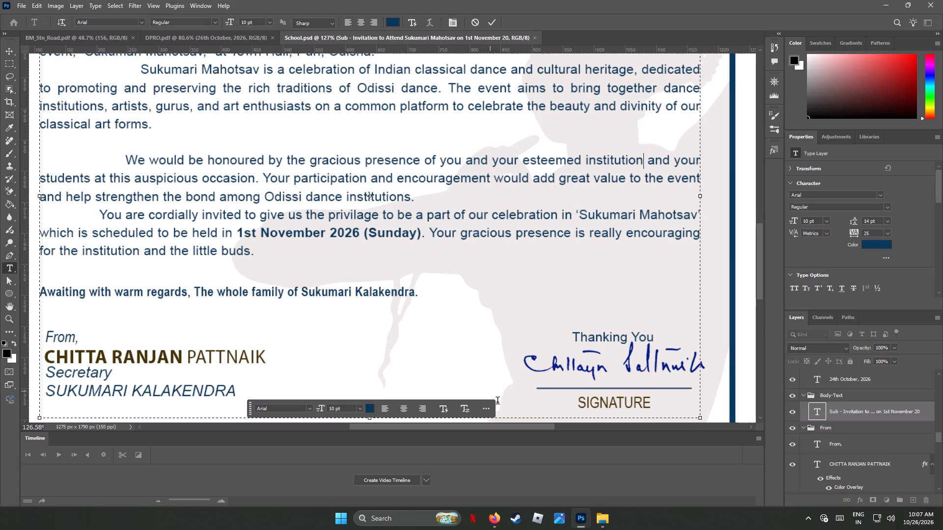
{"action": "left_click", "coordinate": [492, 516]}
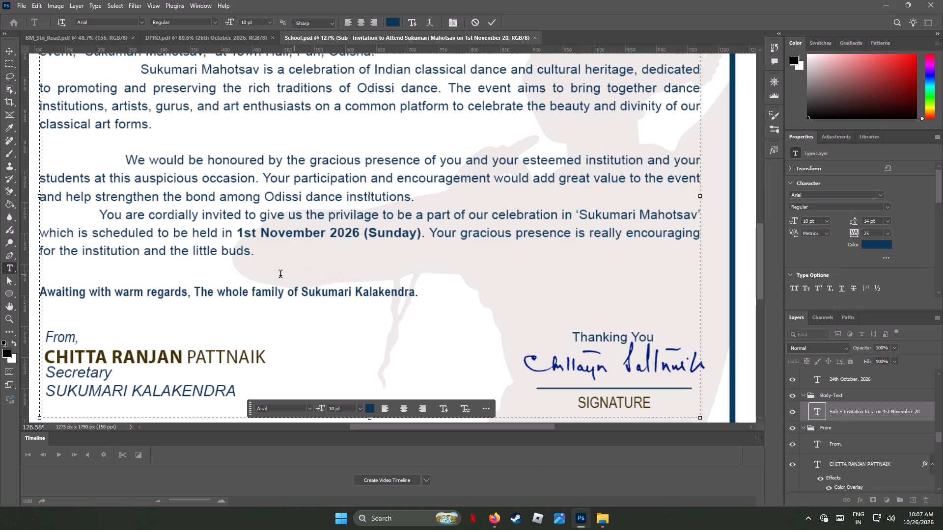
{"action": "left_click_drag", "start_coordinate": [262, 255], "coordinate": [119, 253]}
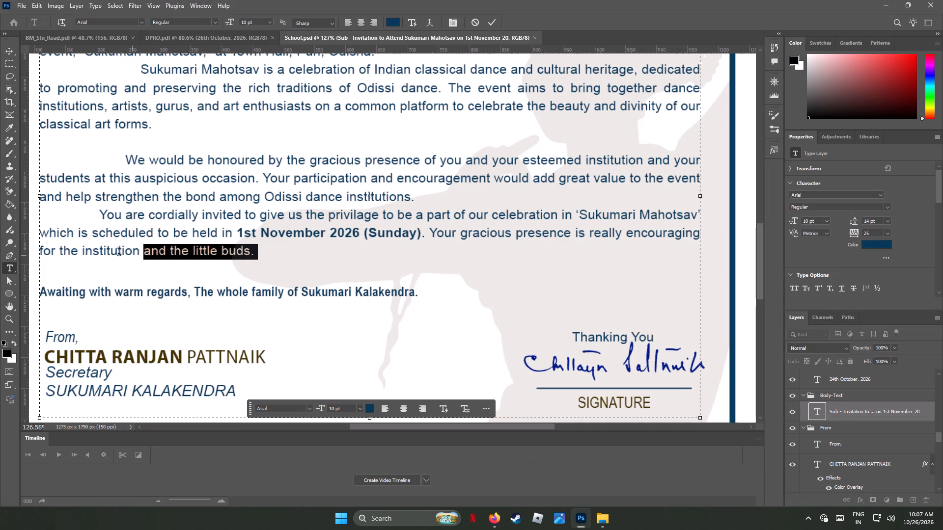
{"action": "left_click_drag", "start_coordinate": [119, 253], "coordinate": [50, 220]}
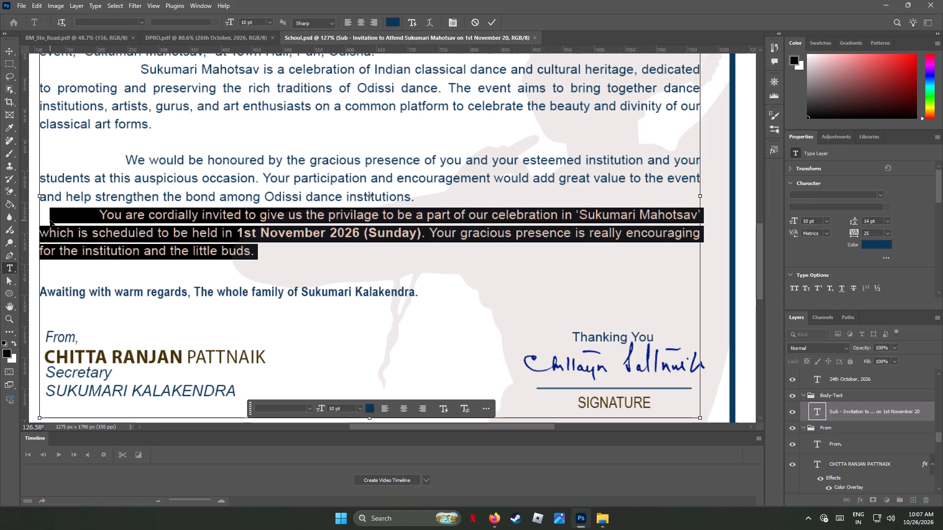
{"action": "key", "text": "ctrl+v"}
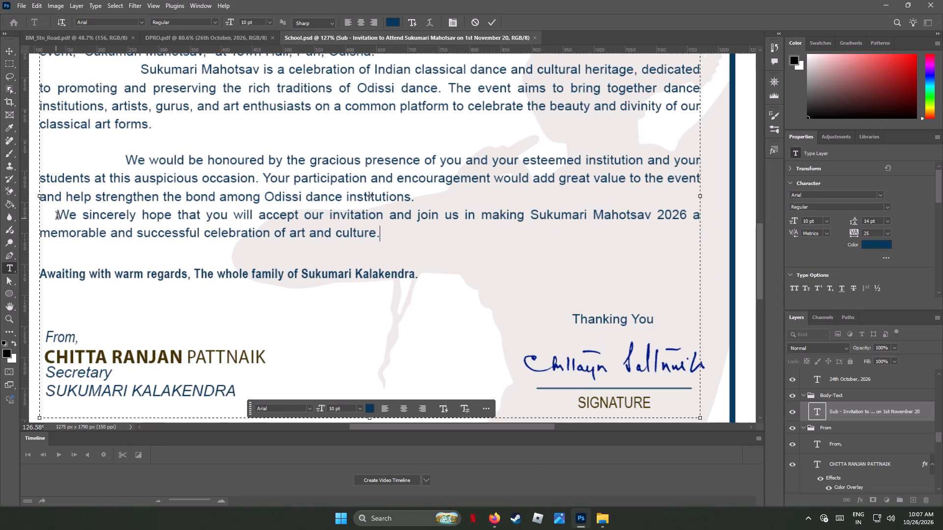
Indent the first line of the "We sincerely hope" paragraph with spaces so it starts roughly level with the other paragraphs.
{"action": "left_click", "coordinate": [58, 214]}
{"action": "key", "text": "space"}
{"action": "key", "text": "space"}
{"action": "key", "text": "space"}
{"action": "key", "text": "space"}
{"action": "key", "text": "space"}
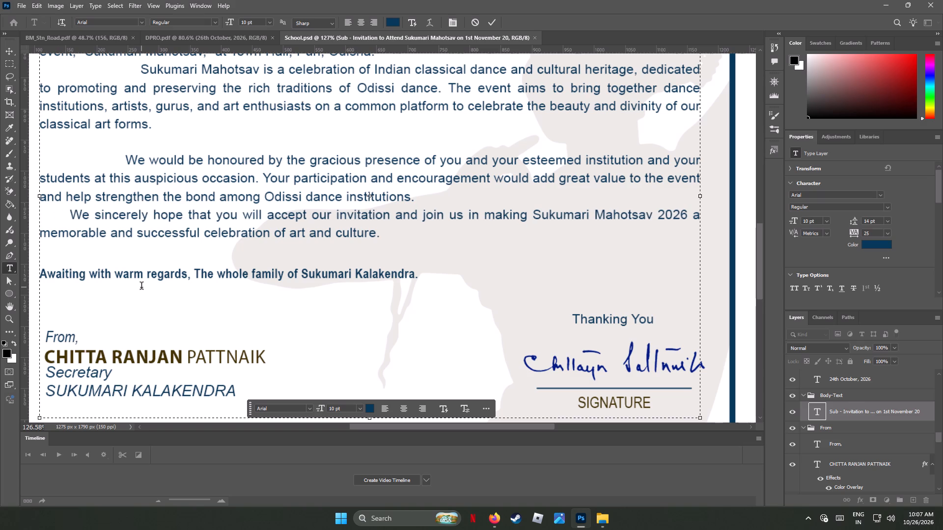
{"action": "key", "text": "space"}
{"action": "key", "text": "space"}
{"action": "key", "text": "space"}
{"action": "key", "text": "space"}
{"action": "key", "text": "space"}
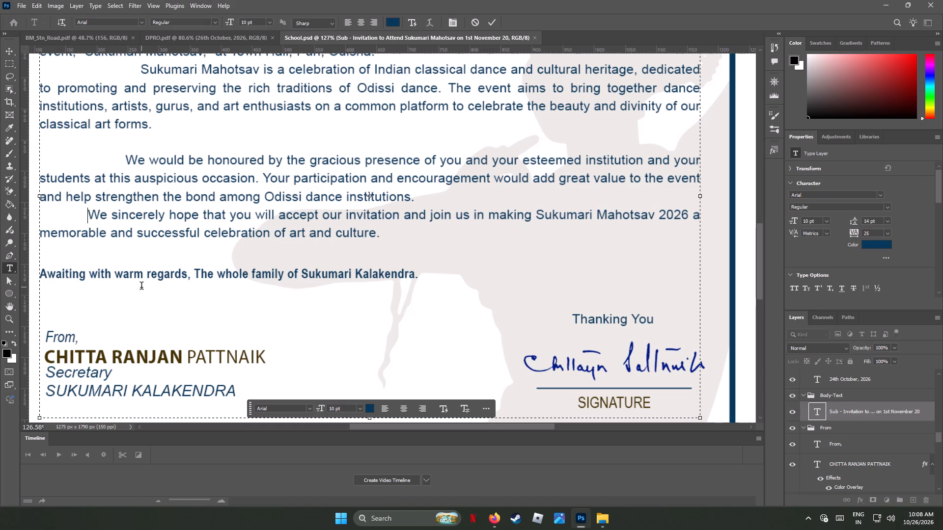
{"action": "key", "text": "space"}
{"action": "key", "text": "space"}
{"action": "key", "text": "space"}
{"action": "key", "text": "space"}
{"action": "key", "text": "space"}
{"action": "key", "text": "space"}
{"action": "key", "text": "space"}
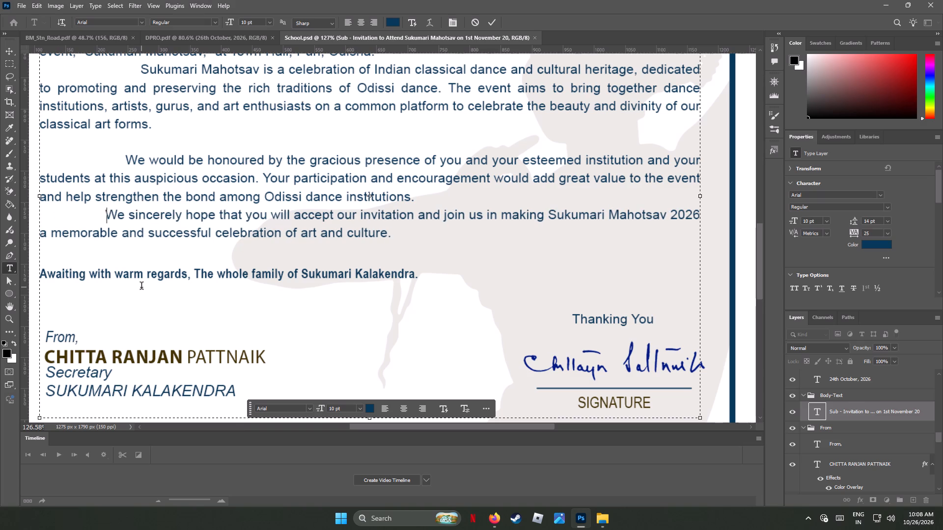
{"action": "key", "text": "space"}
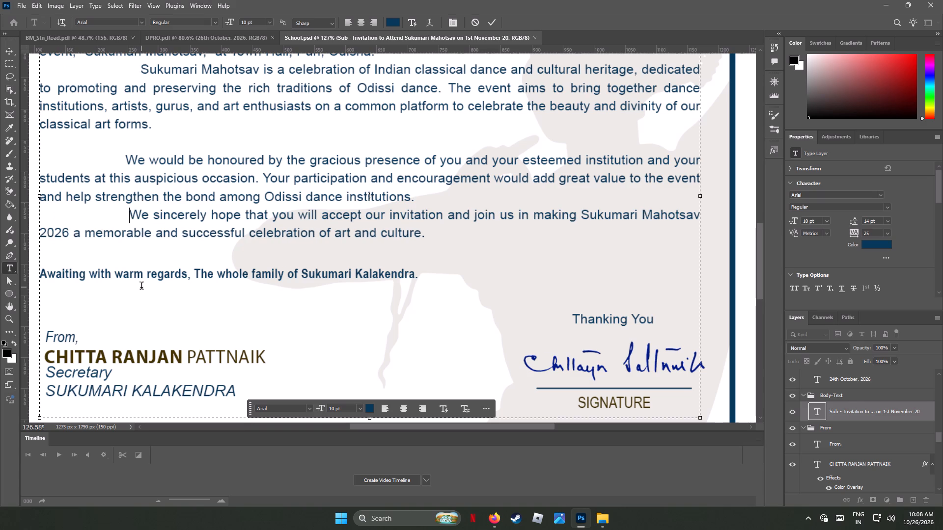
{"action": "key", "text": "BackSpace"}
{"action": "key", "text": "space"}
{"action": "scroll", "coordinate": [167, 184], "scroll_direction": "up", "scroll_amount": 3}
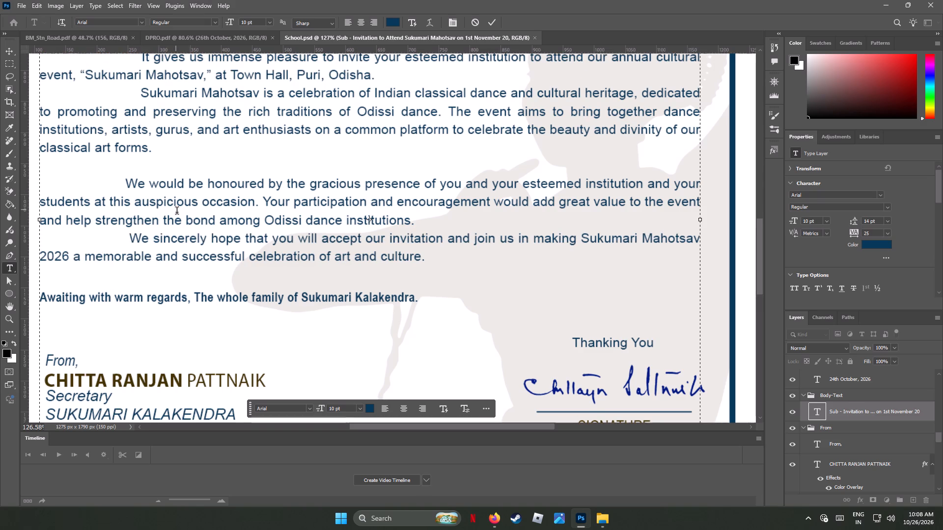
{"action": "key", "text": "space"}
{"action": "key", "text": "space"}
{"action": "key", "text": "space"}
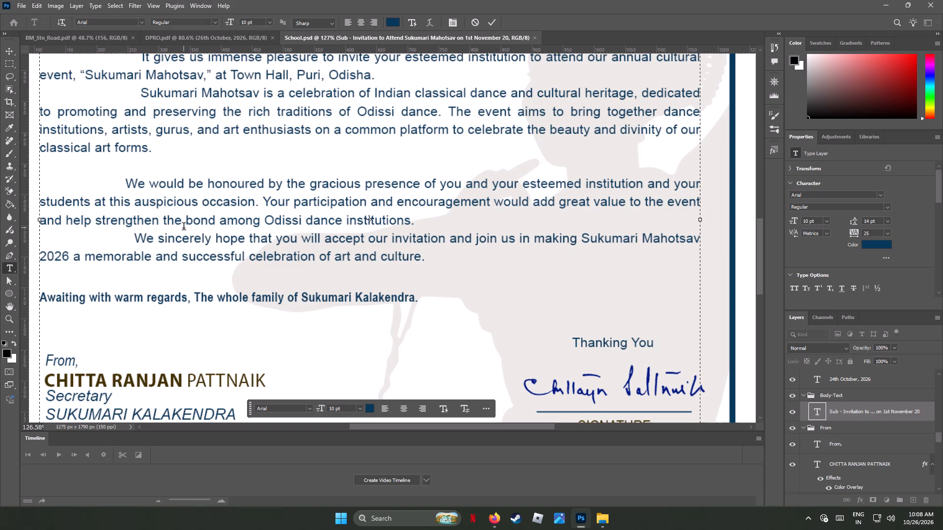
{"action": "key", "text": "space"}
Indent the first line of the "We would be honoured" paragraph further with spaces.
{"action": "left_click", "coordinate": [123, 183]}
{"action": "key", "text": "space"}
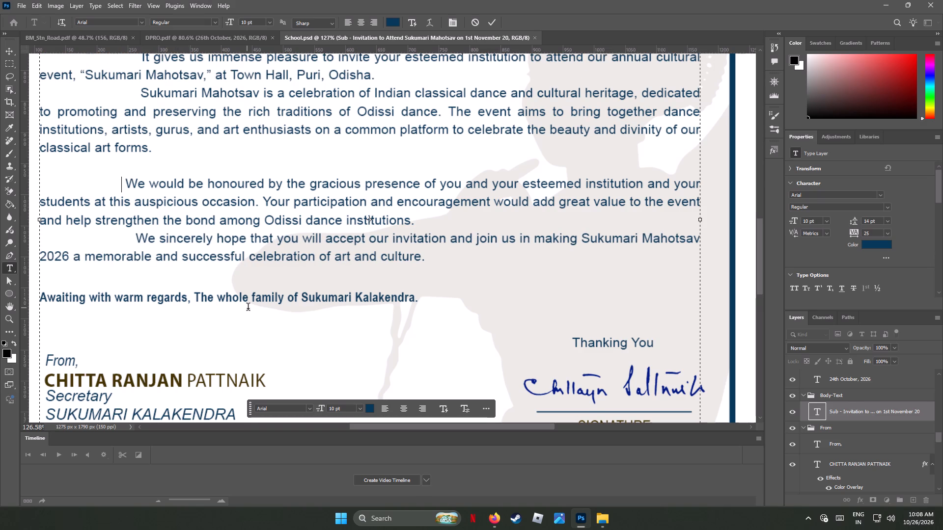
{"action": "key", "text": "space"}
{"action": "key", "text": "space"}
{"action": "key", "text": "space"}
{"action": "key", "text": "space"}
{"action": "key", "text": "space"}
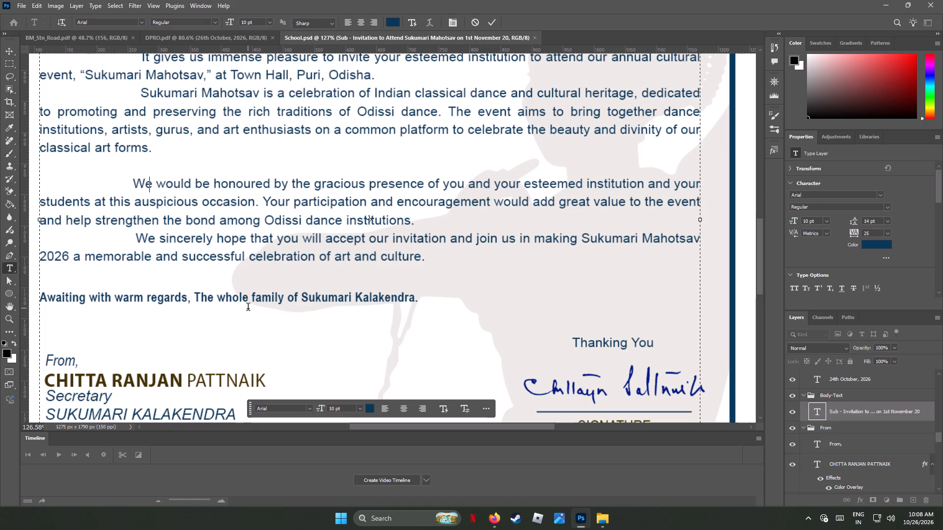
{"action": "key", "text": "space"}
{"action": "key", "text": "BackSpace"}
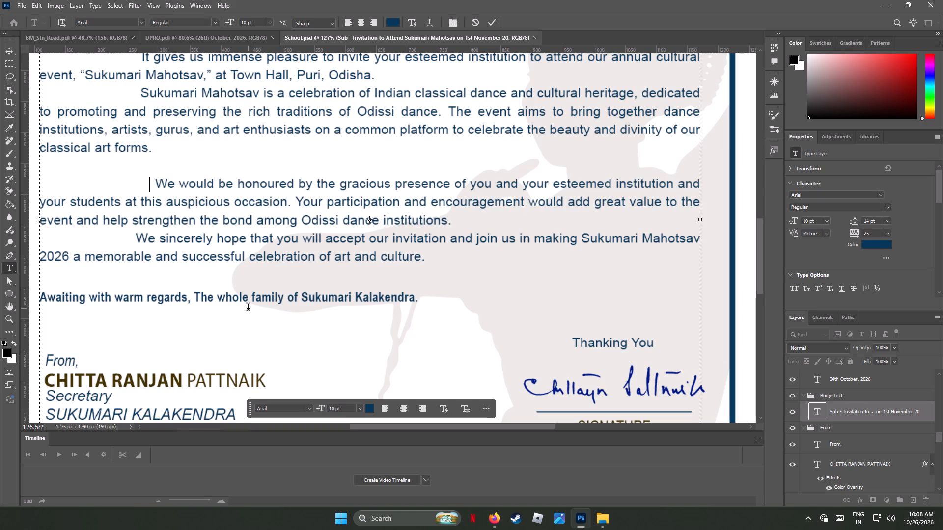
{"action": "key", "text": "BackSpace"}
{"action": "key", "text": "space"}
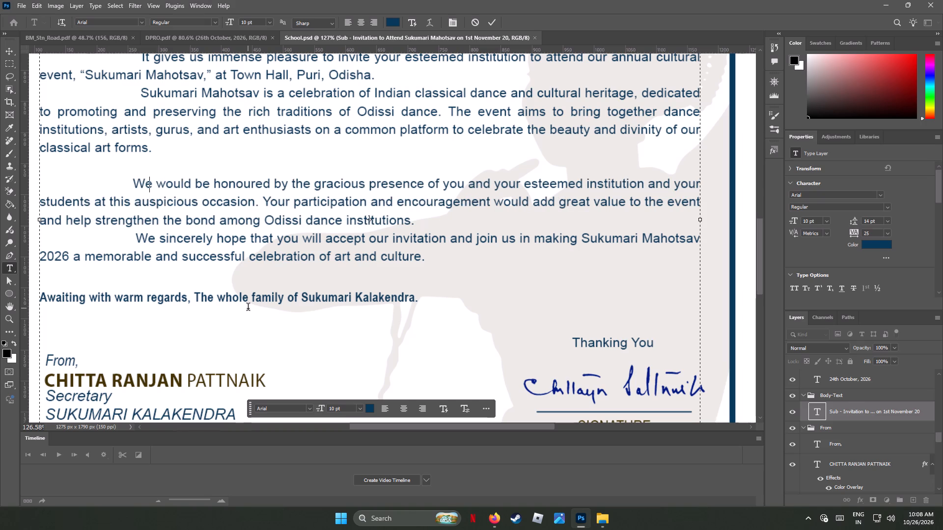
Indent the first line of the "Sukumari Mahotsav is a celebration" paragraph slightly further with spaces, keeping its line breaks.
{"action": "scroll", "coordinate": [269, 293], "scroll_direction": "up", "scroll_amount": 6}
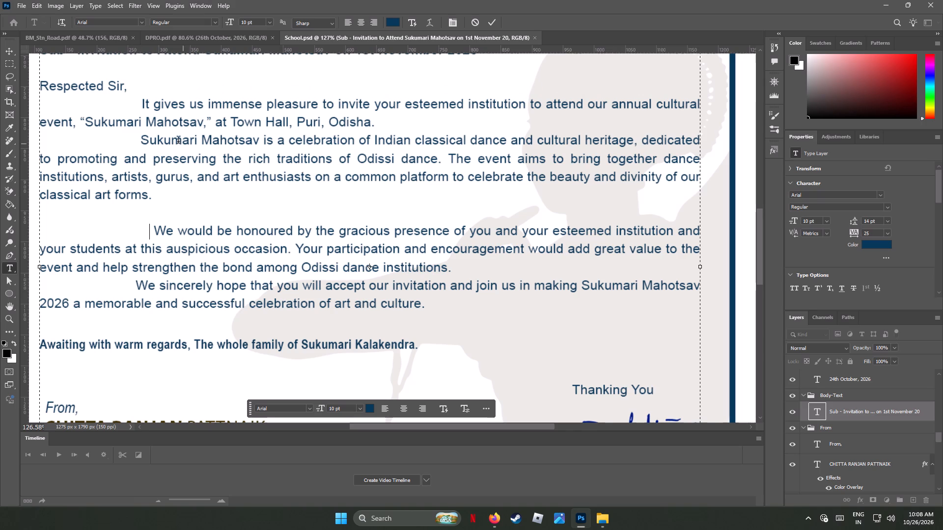
{"action": "left_click", "coordinate": [136, 139]}
{"action": "key", "text": "space"}
{"action": "key", "text": "space"}
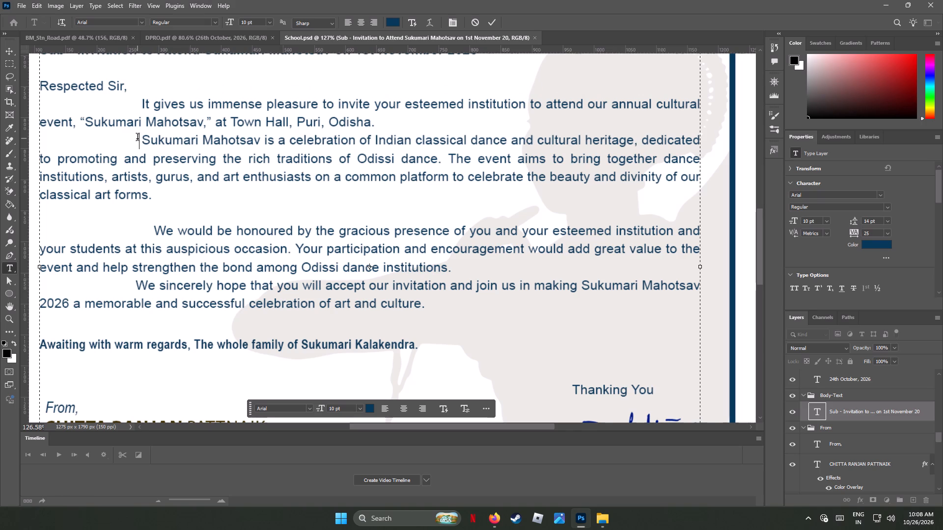
{"action": "key", "text": "space"}
{"action": "key", "text": "space"}
{"action": "key", "text": "space"}
{"action": "key", "text": "space"}
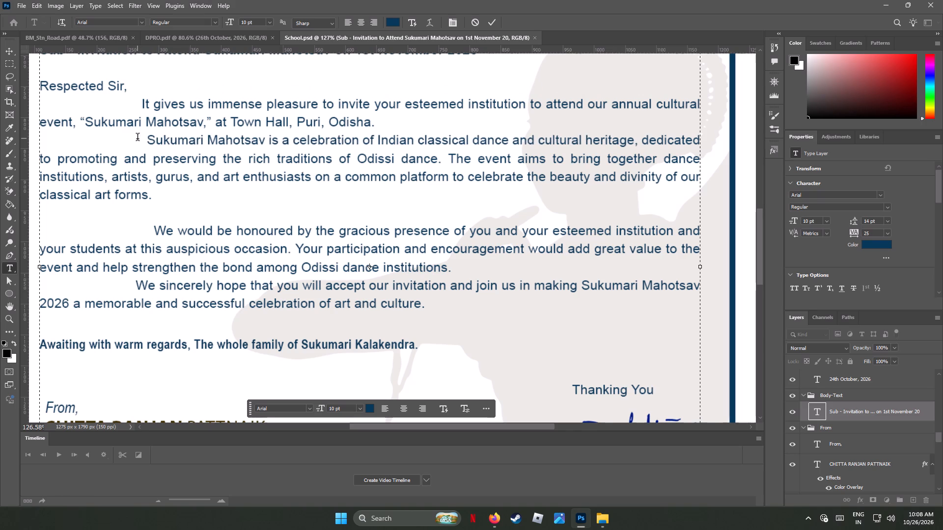
{"action": "key", "text": "space"}
{"action": "key", "text": "space"}
{"action": "key", "text": "space"}
{"action": "key", "text": "space"}
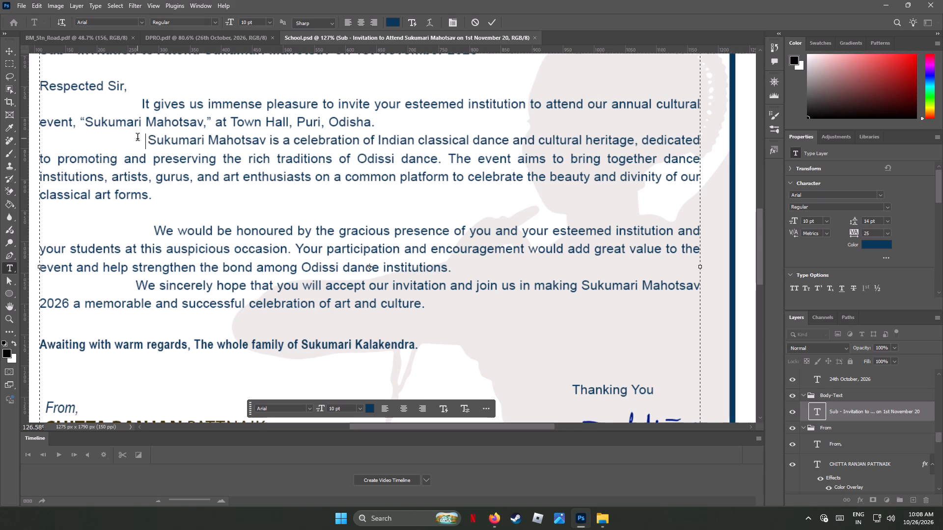
{"action": "key", "text": "BackSpace"}
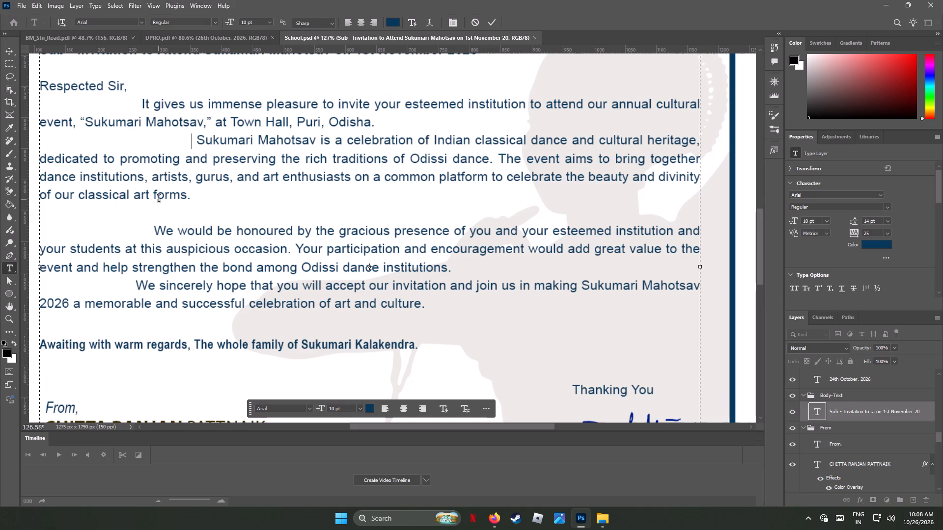
{"action": "key", "text": "BackSpace"}
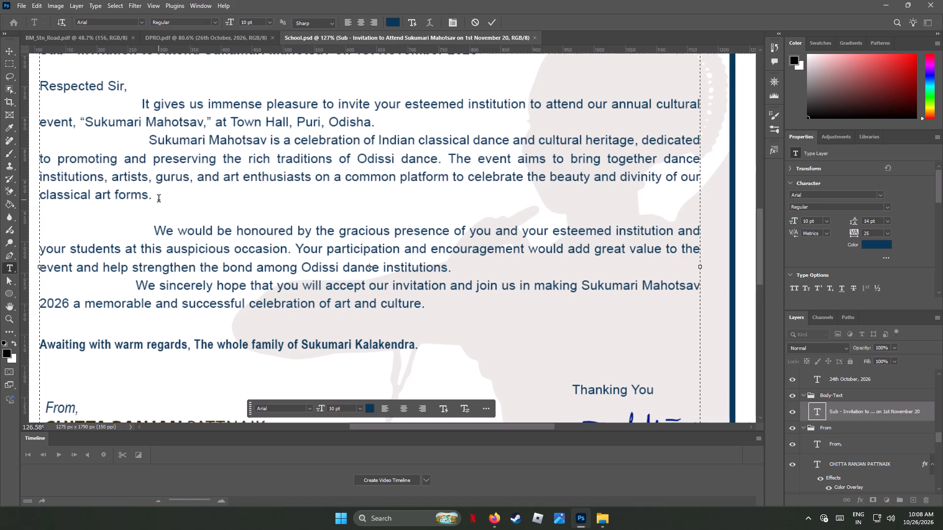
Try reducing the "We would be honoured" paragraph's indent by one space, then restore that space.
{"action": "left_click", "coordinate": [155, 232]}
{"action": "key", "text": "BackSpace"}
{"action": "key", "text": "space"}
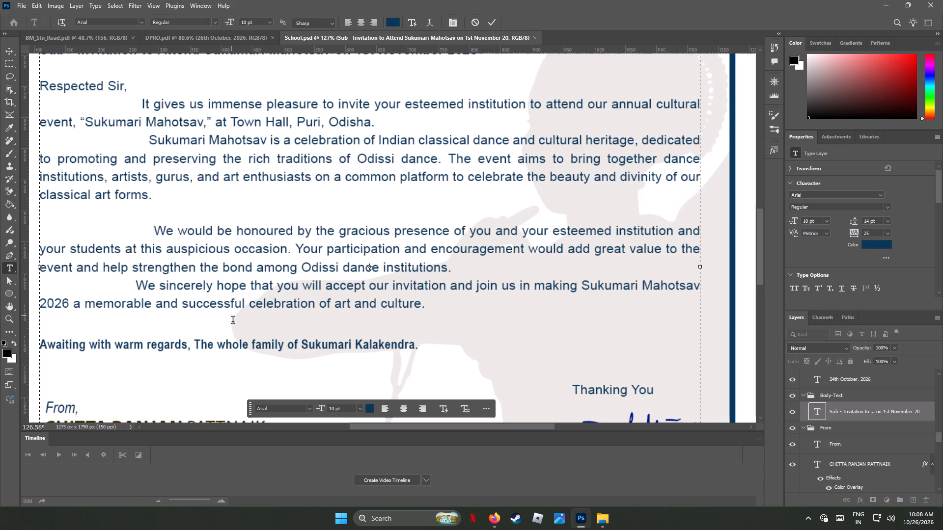
Save the School.psd letter with the revised body text.
{"action": "scroll", "coordinate": [232, 321], "scroll_direction": "down", "scroll_amount": 2}
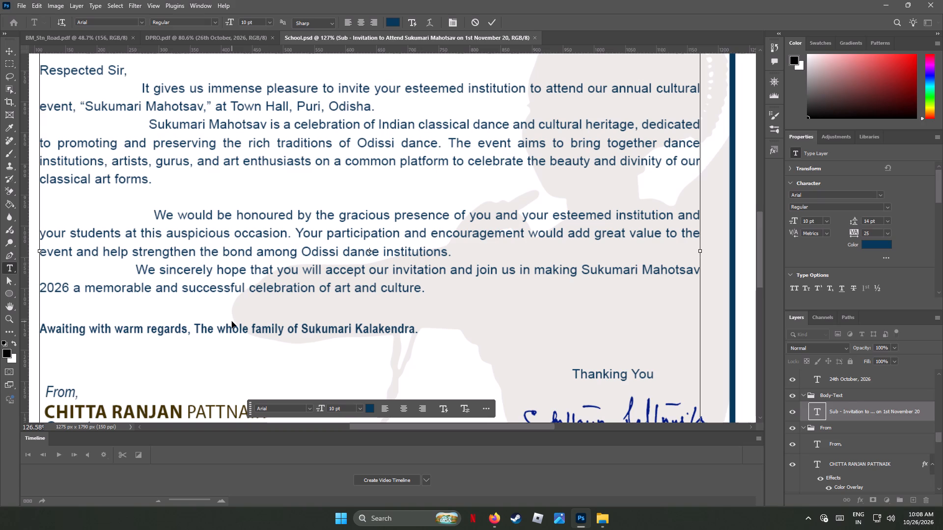
{"action": "key", "text": "ctrl+s"}
{"action": "key", "text": "ctrl+s"}
{"action": "key", "text": "ctrl+s"}
{"action": "key", "text": "ctrl+s"}
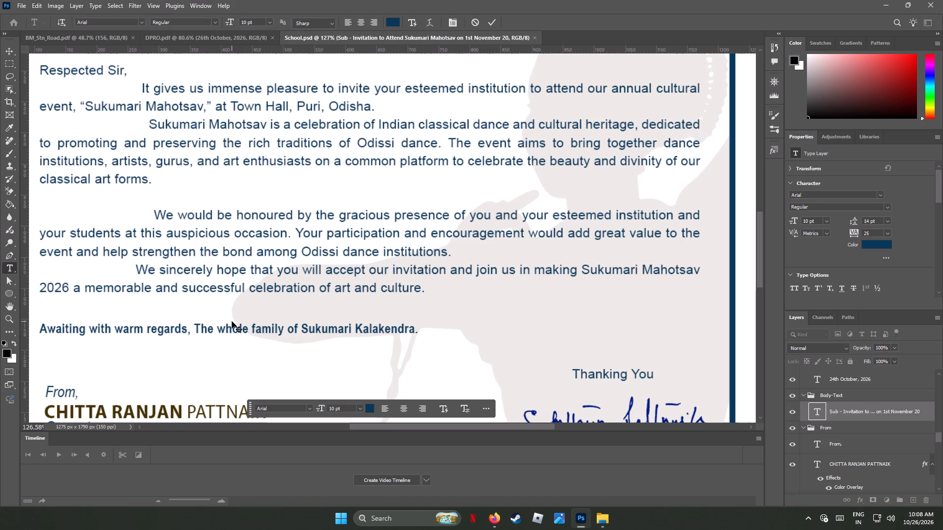